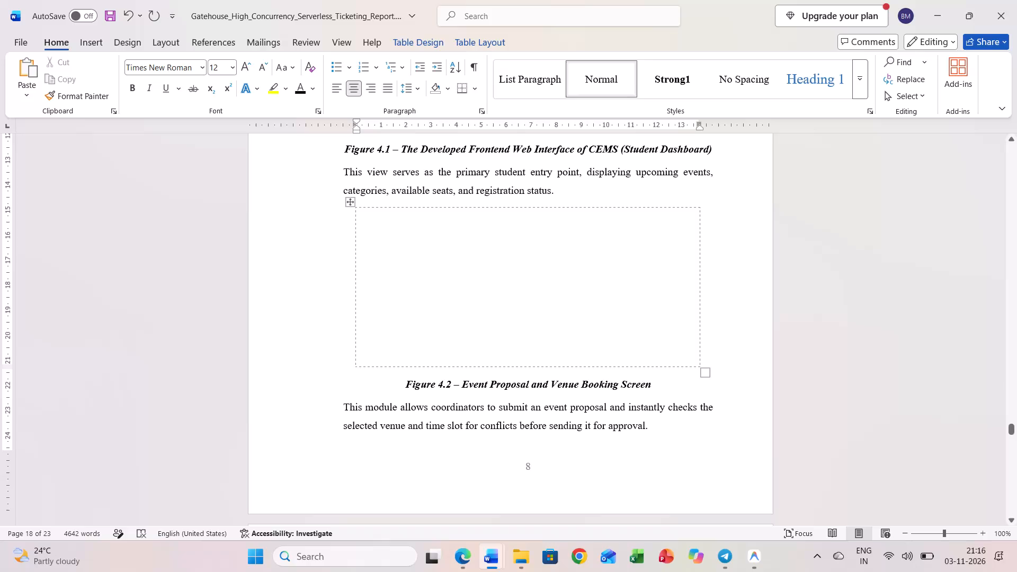
Replace the empty placeholder box above the Figure 4.2 caption with the copied events page screenshot on a left-aligned line.
click(369, 215)
click(349, 203)
key(BackSpace)
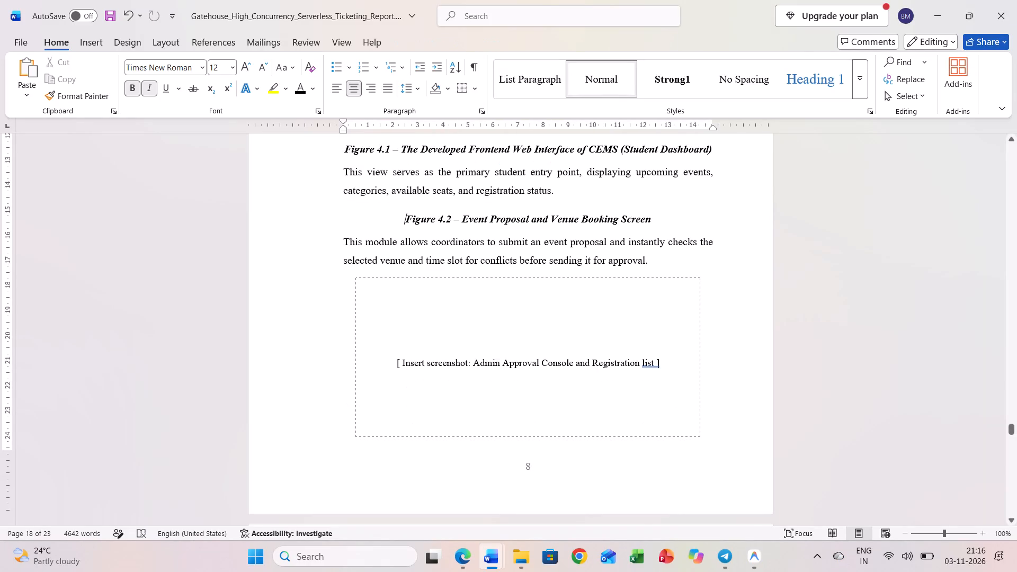
key(Return)
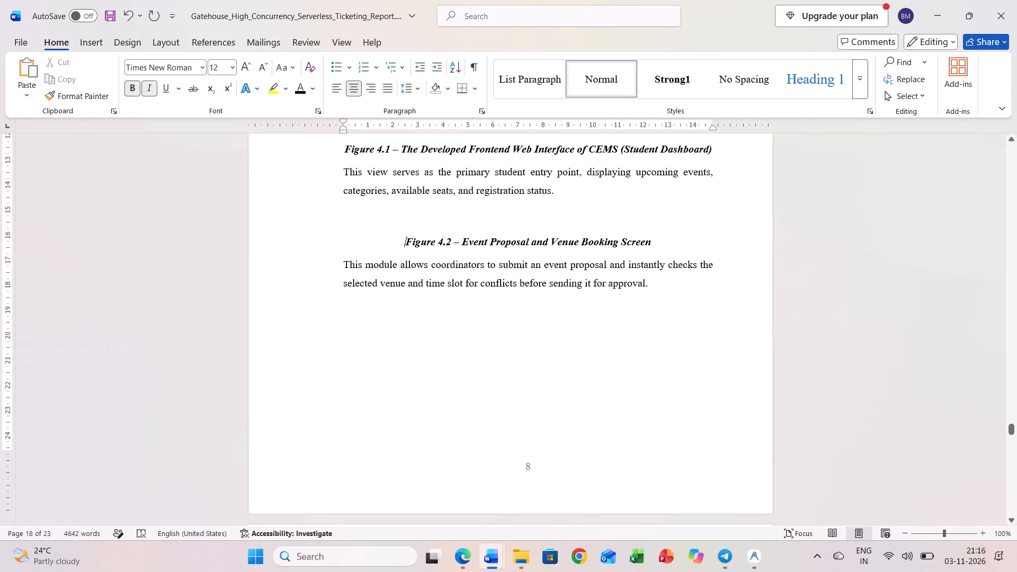
click(398, 219)
click(334, 87)
key(ctrl+v)
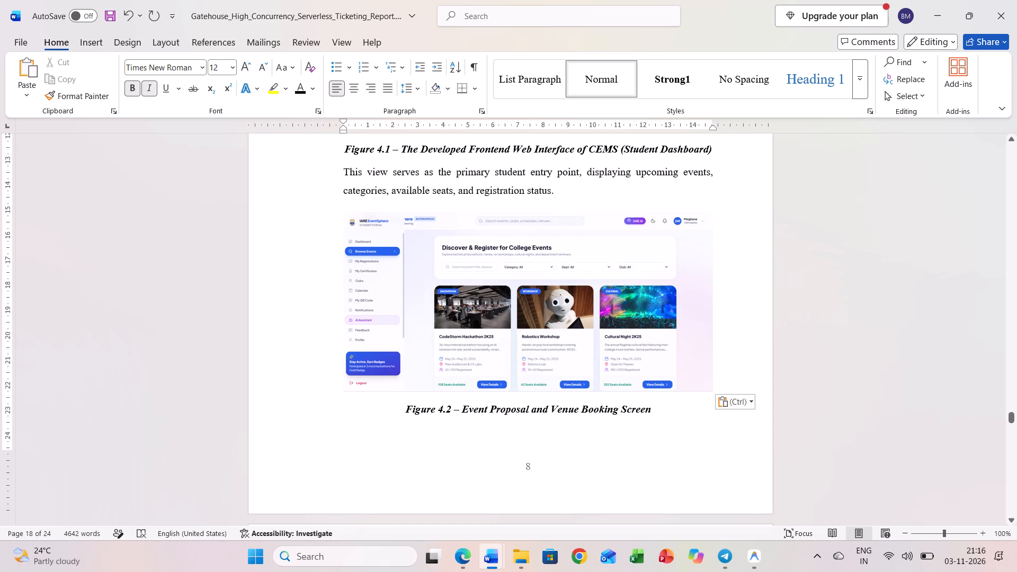
Shrink the Figure 4.2 screenshot proportionally to slightly less than the text width.
scroll(484, 311, down, 5)
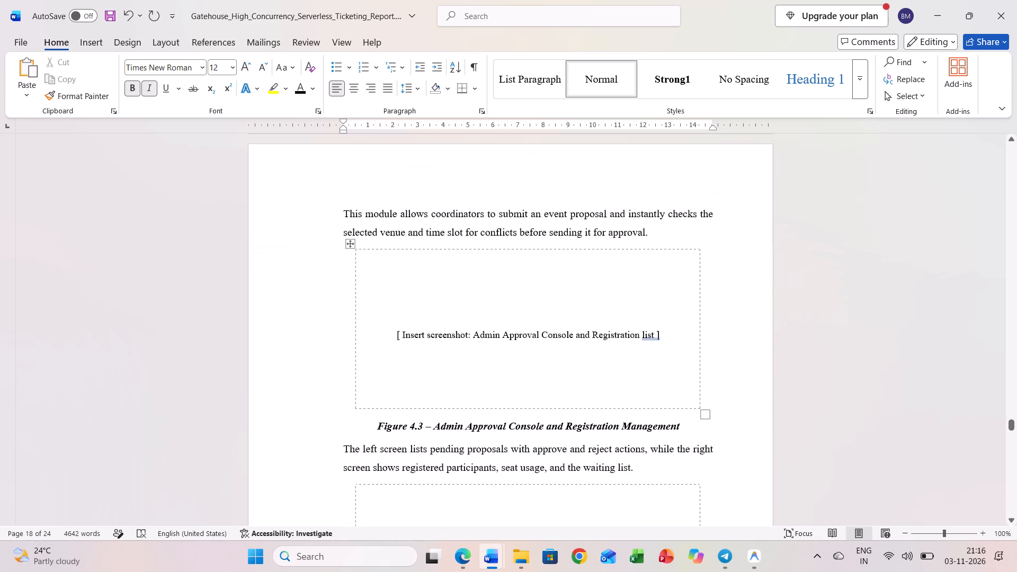
scroll(484, 311, down, 6)
scroll(484, 311, up, 2)
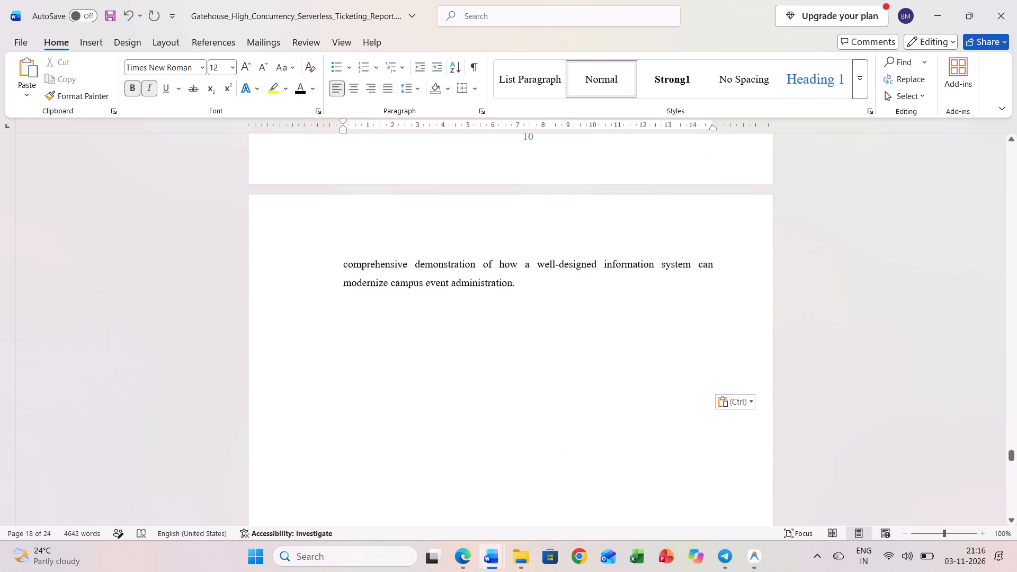
scroll(484, 311, up, 7)
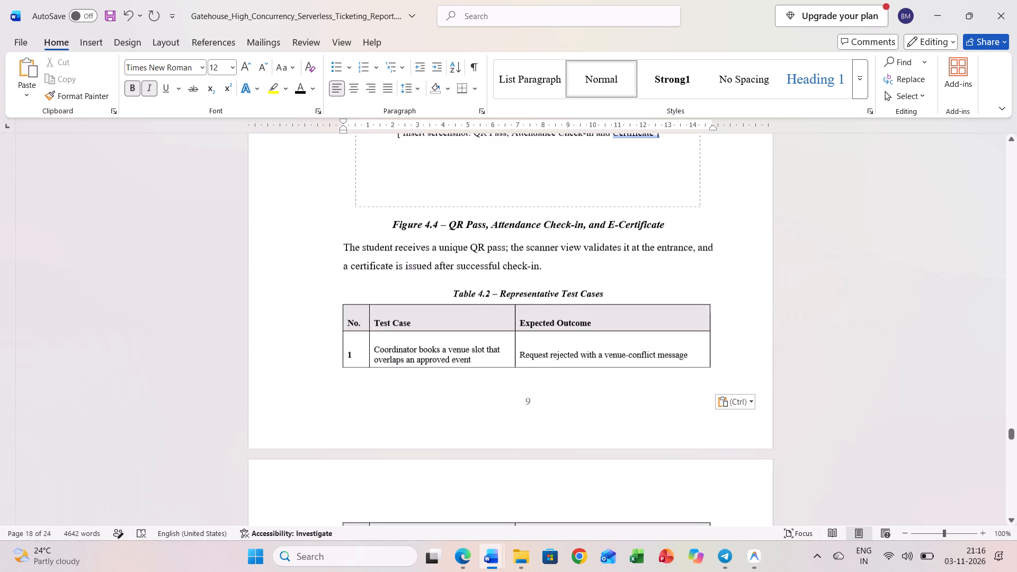
scroll(484, 311, up, 2)
click(519, 289)
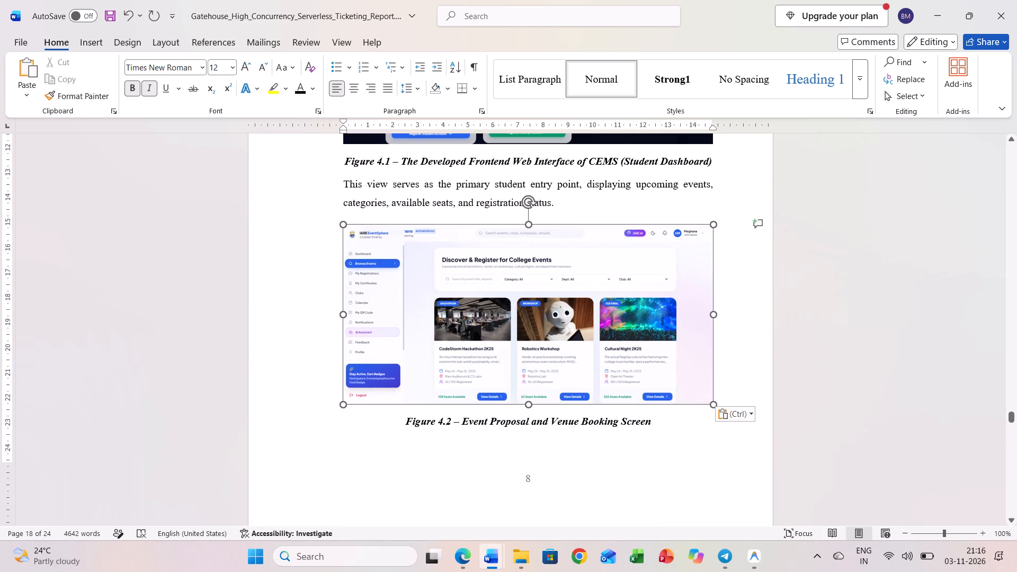
drag(713, 404, 709, 394)
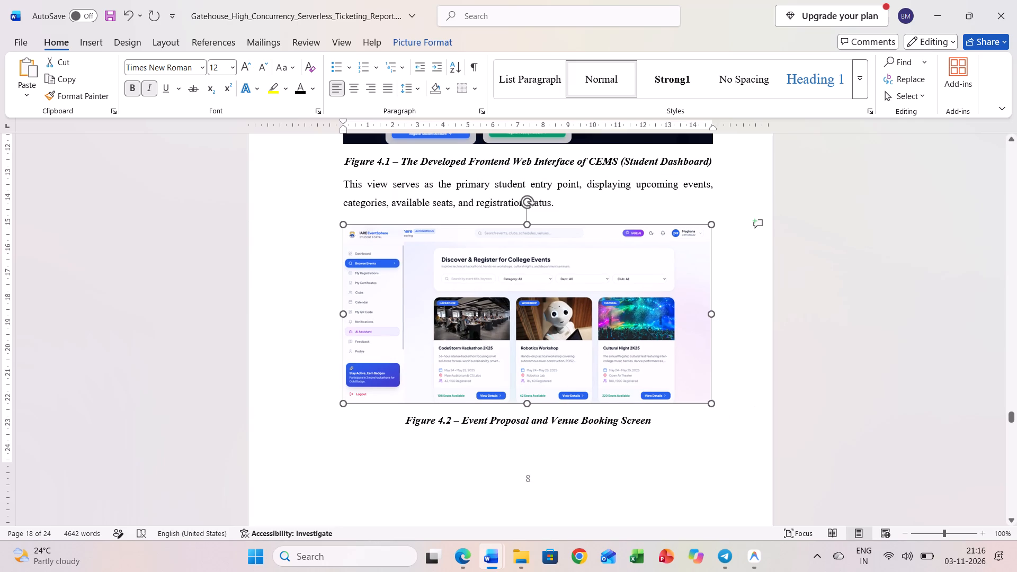
drag(709, 394, 694, 376)
Examine the rest of chapter 4 for the remaining screenshot placeholders, including those for Figures 4.3 and 4.4.
scroll(580, 427, down, 1)
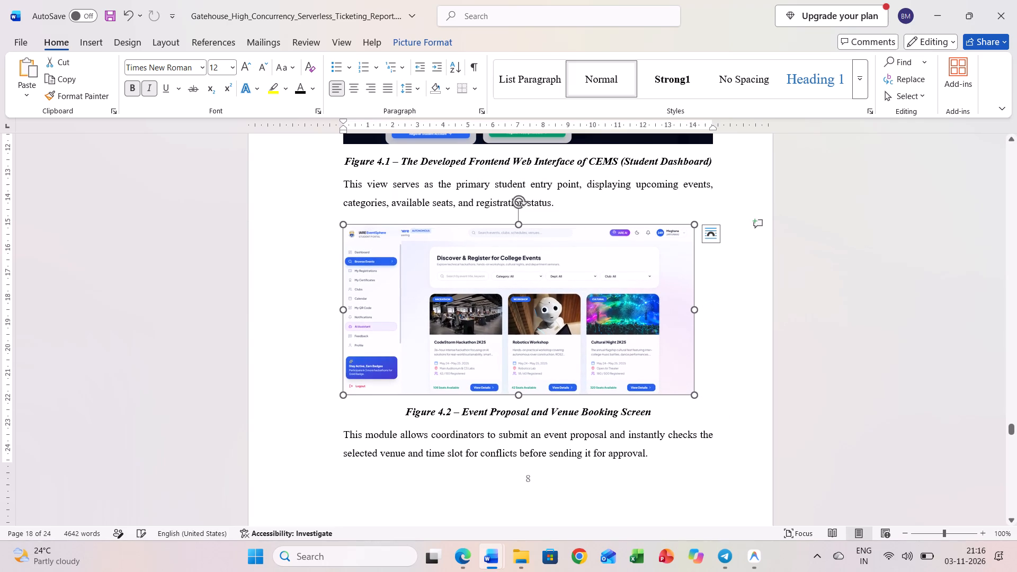
scroll(580, 427, down, 9)
scroll(580, 427, up, 4)
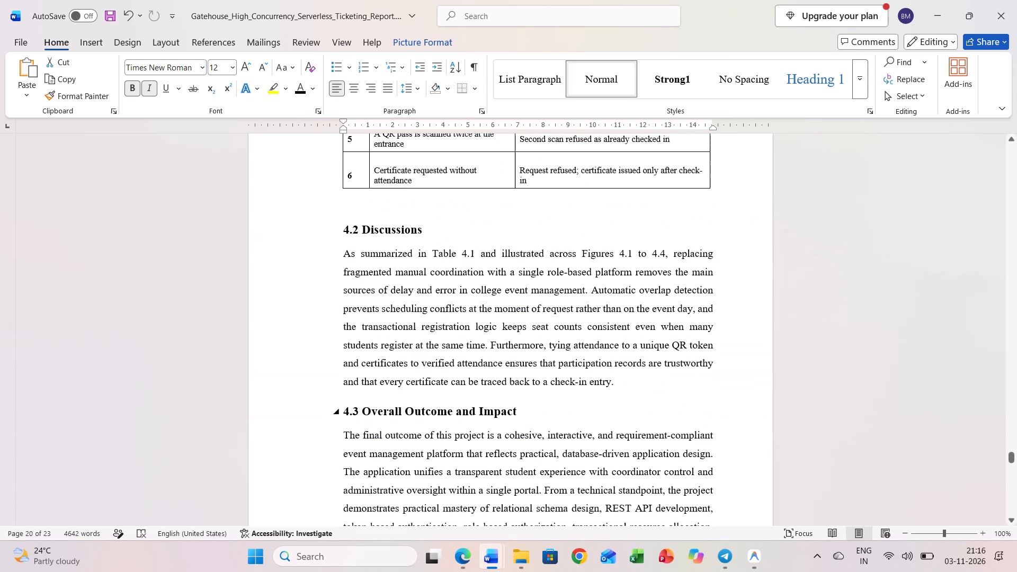
scroll(580, 427, up, 5)
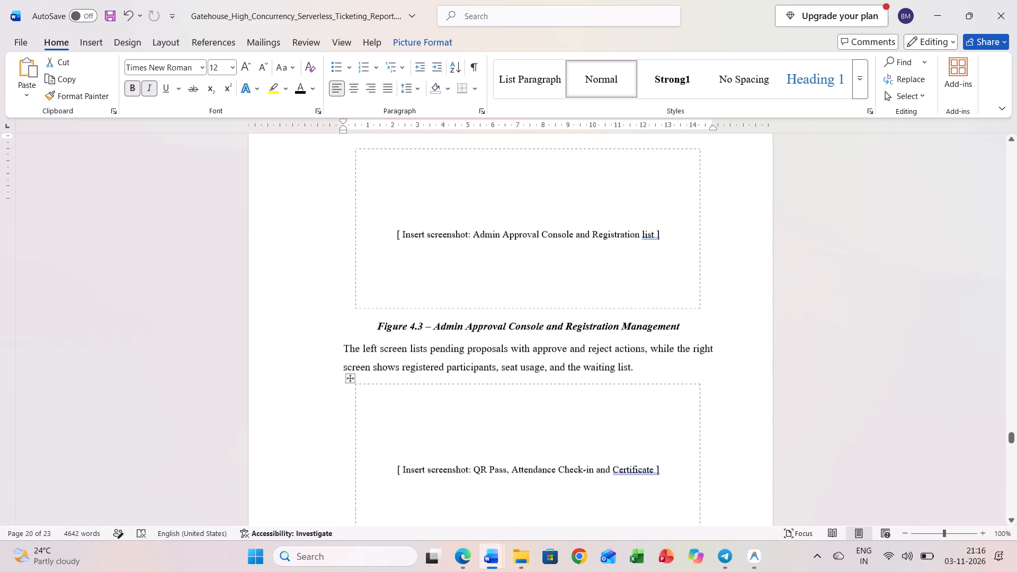
click(450, 408)
scroll(450, 408, down, 1)
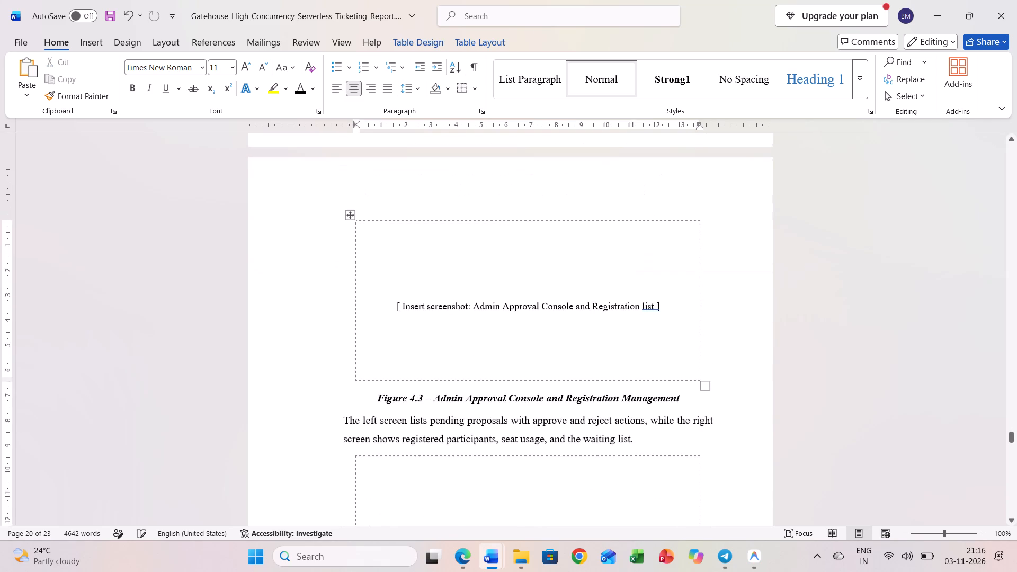
scroll(450, 408, down, 1)
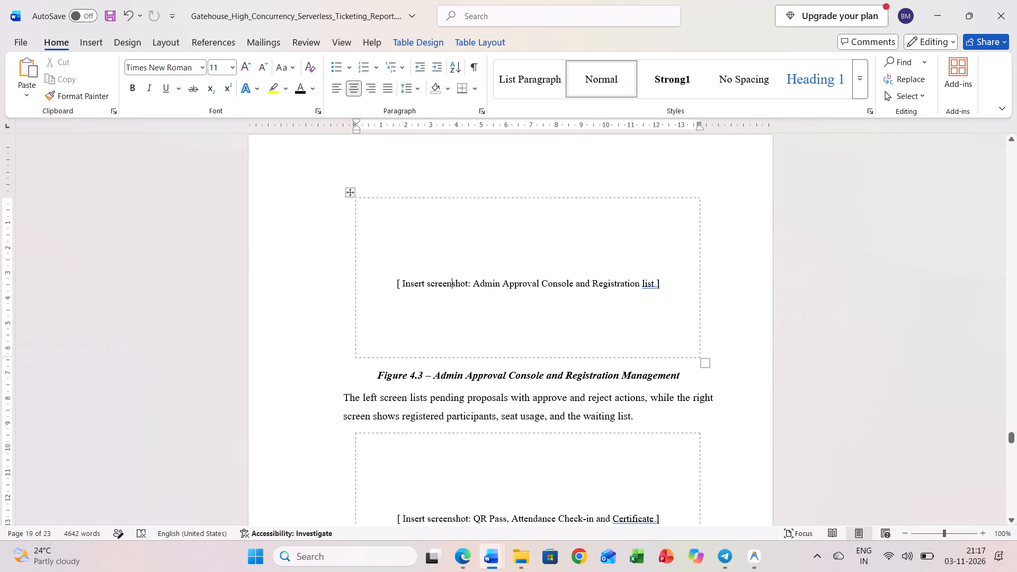
Switch to Edge and open the My QR Code page of the EventSphere student portal.
click(458, 558)
scroll(415, 360, down, 1)
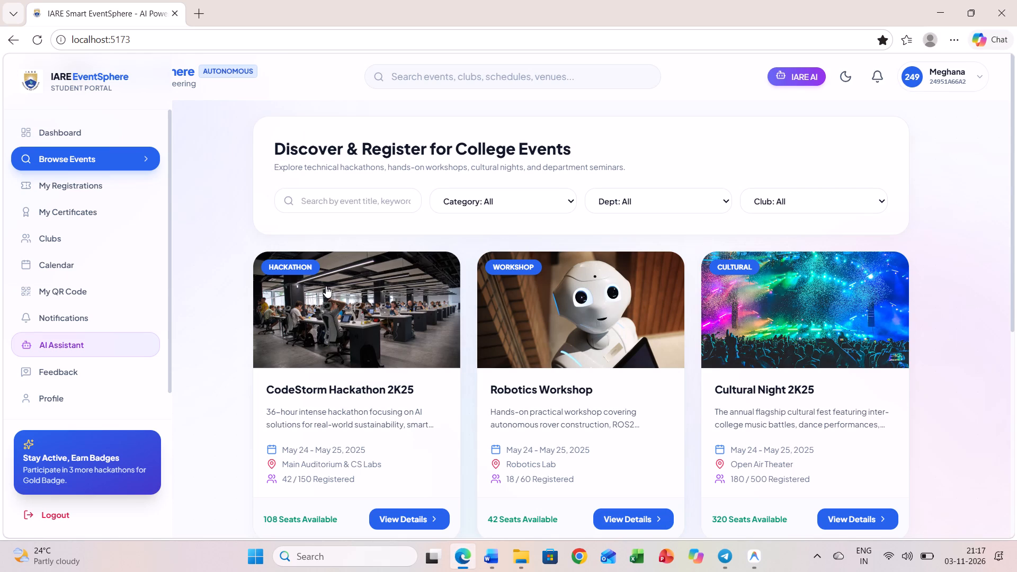
scroll(326, 286, down, 1)
click(104, 297)
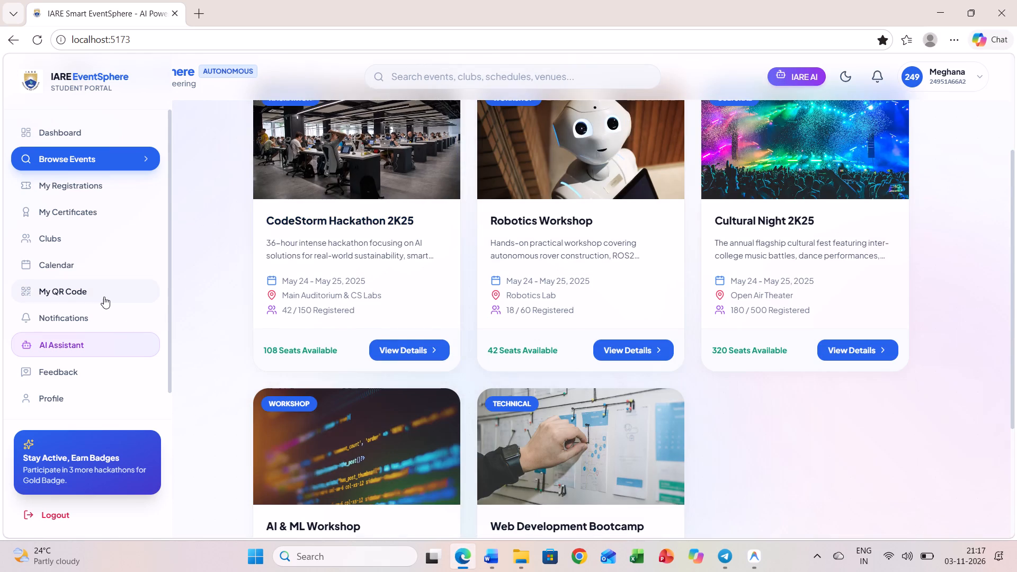
scroll(475, 358, up, 2)
scroll(475, 358, down, 1)
scroll(475, 358, up, 2)
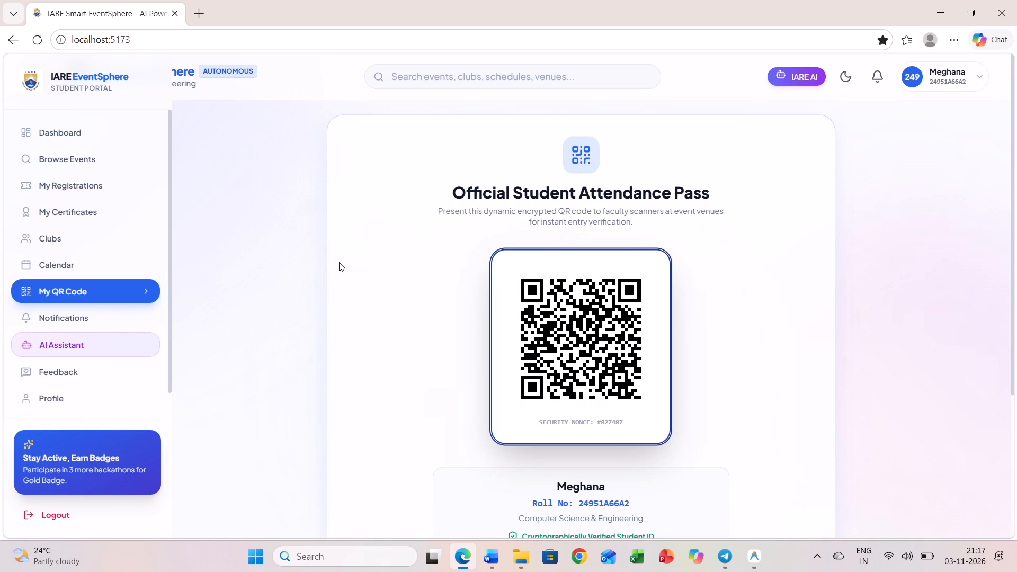
Capture a rectangular screenshot of the visible student attendance pass page, including the sidebar and header, without the browser bars.
key(Print)
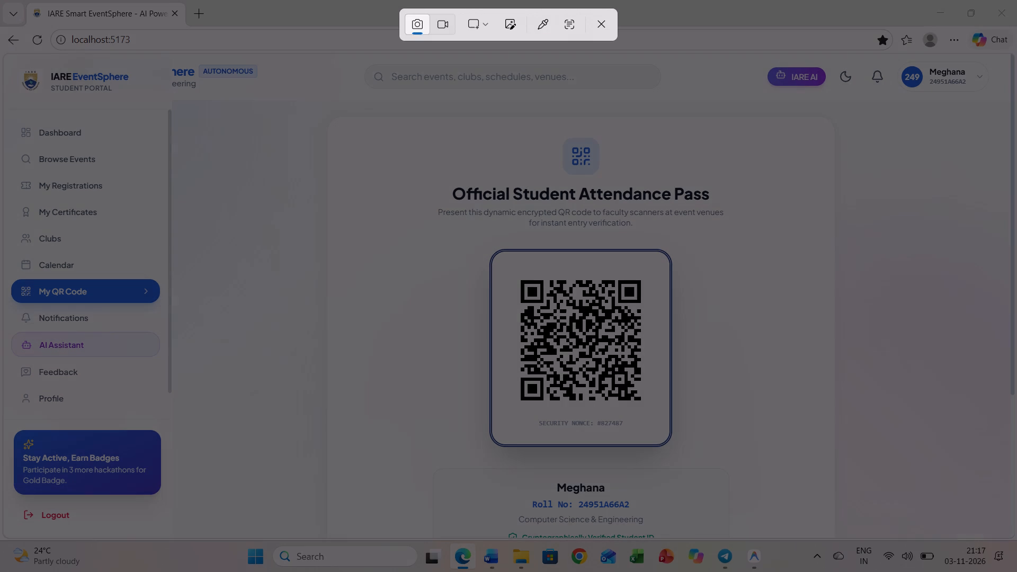
drag(12, 54, 717, 298)
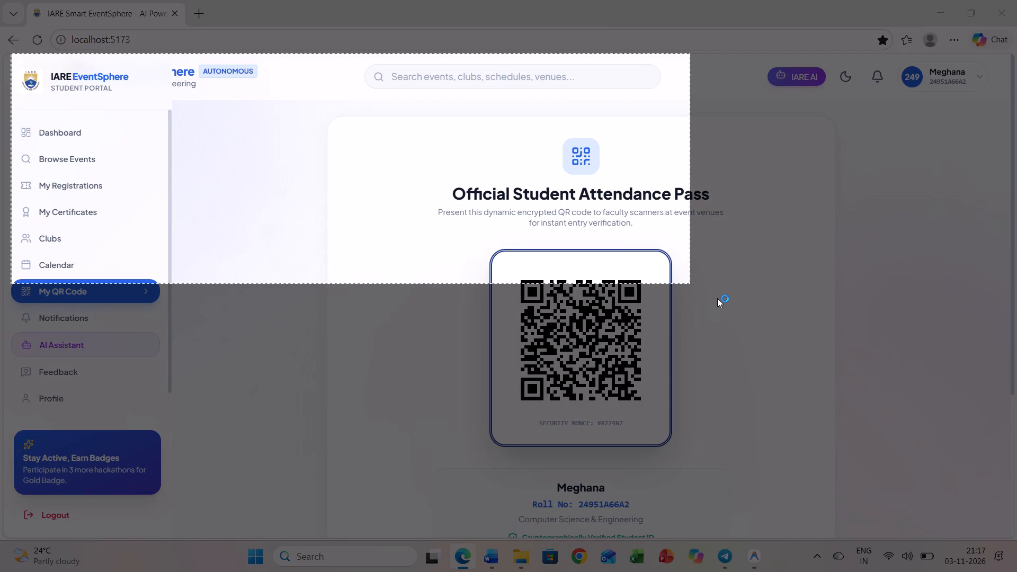
drag(717, 298, 940, 308)
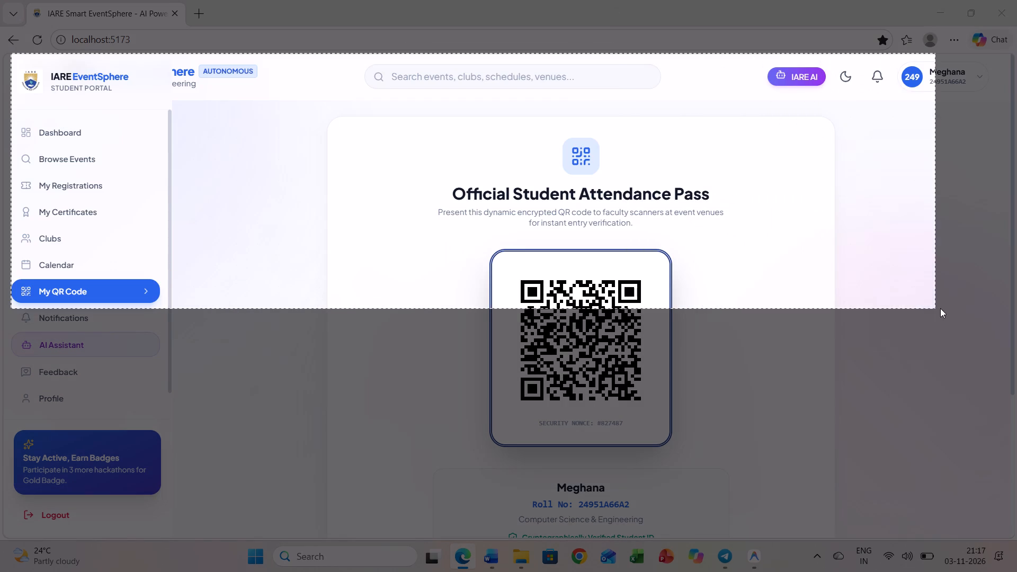
drag(940, 308, 1016, 405)
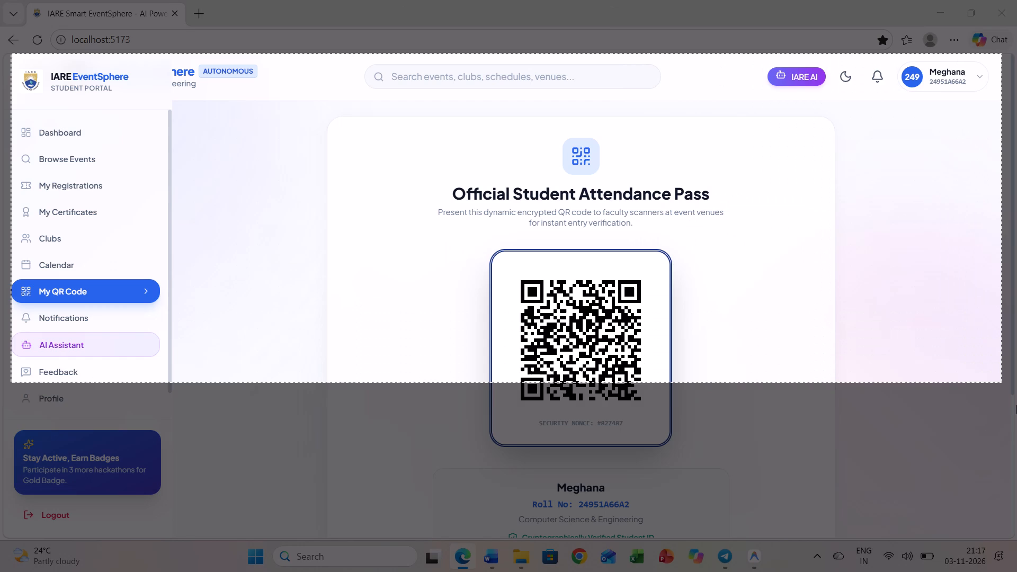
drag(1016, 405, 1001, 529)
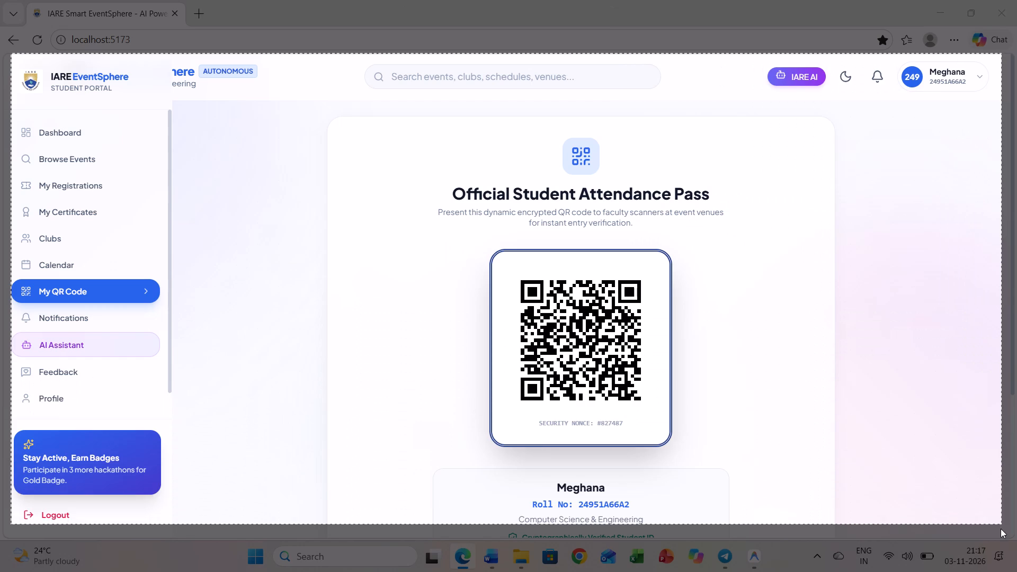
drag(1001, 529, 1000, 534)
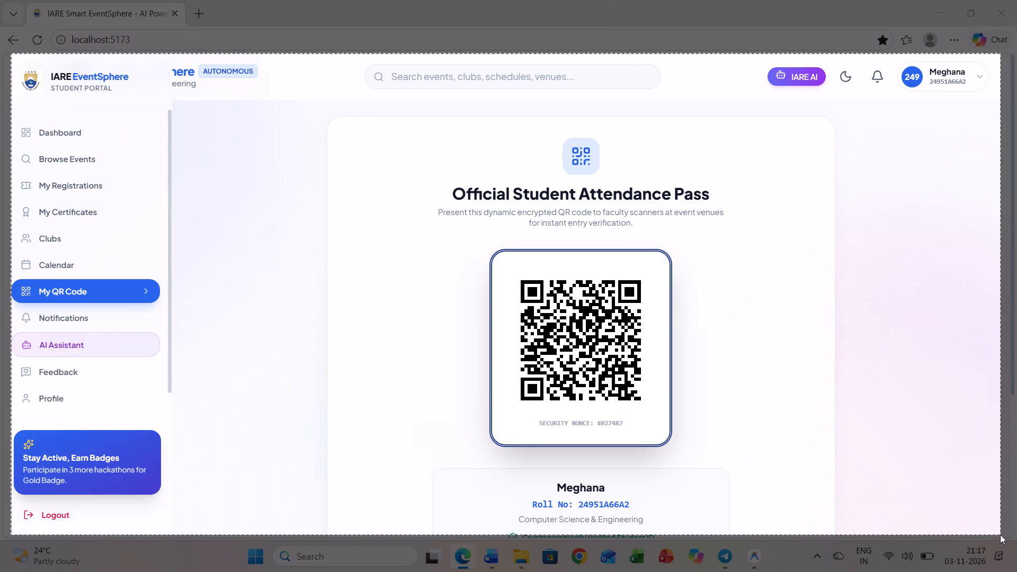
drag(1000, 534, 999, 534)
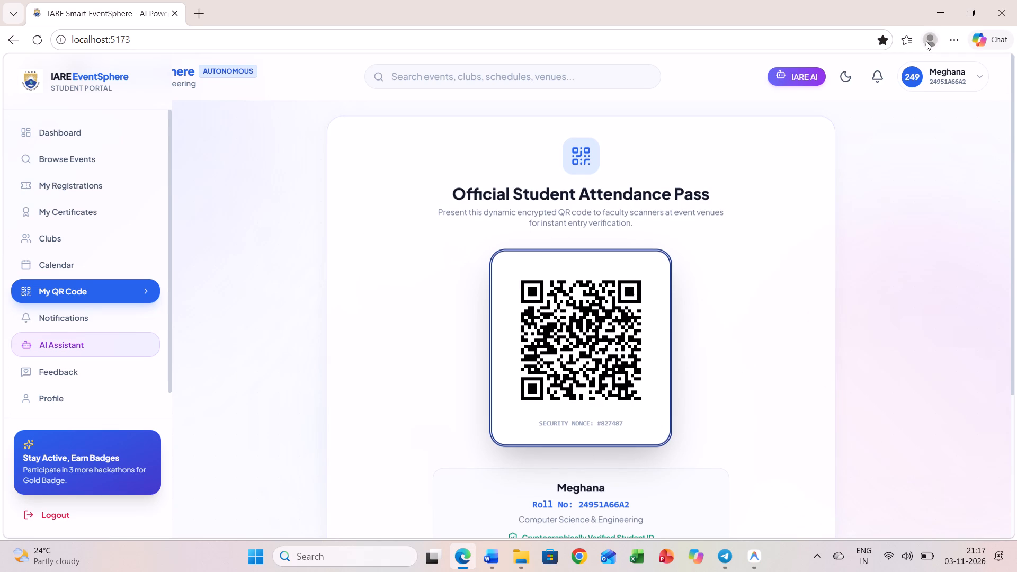
Return to Word and replace the QR Pass, Attendance Check-in and Certificate placeholder above the Figure 4.4 caption with the captured screenshot.
click(937, 13)
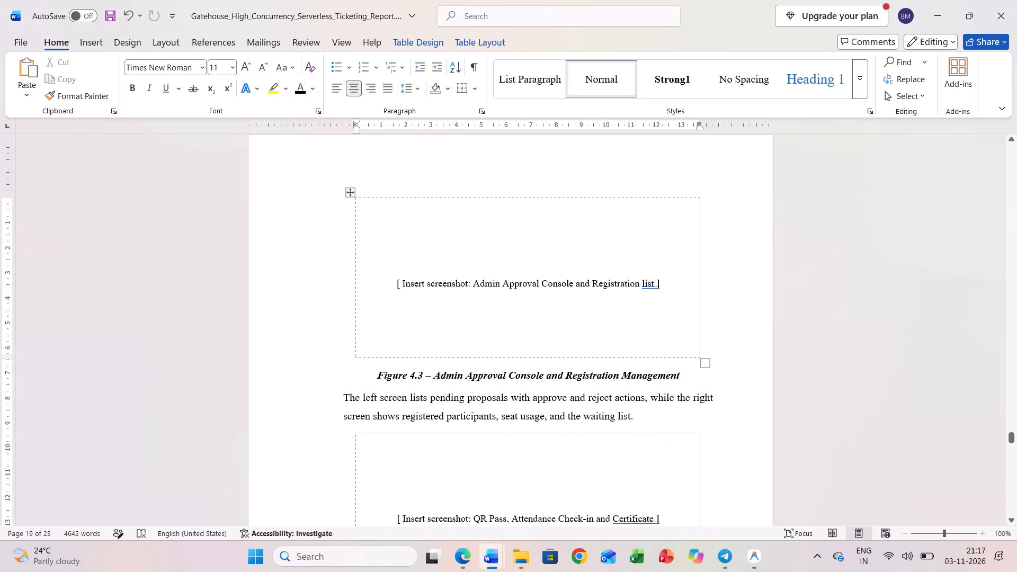
scroll(606, 336, down, 1)
click(425, 355)
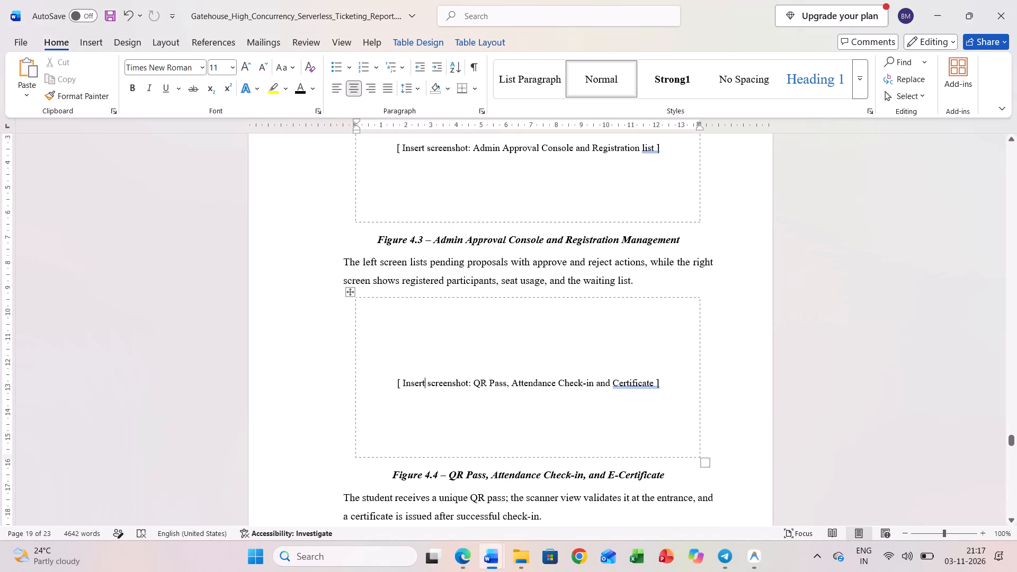
click(348, 294)
key(BackSpace)
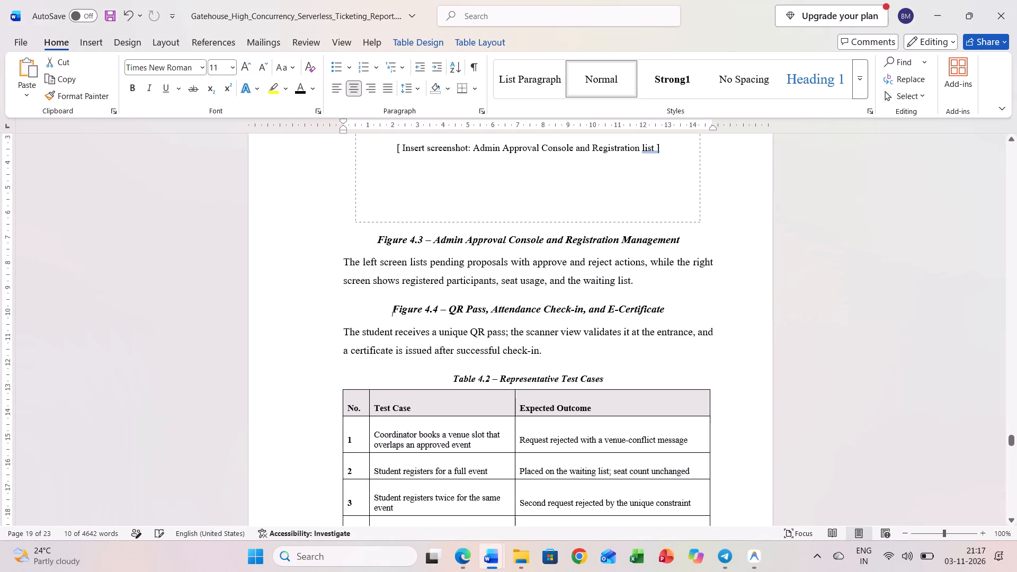
click(355, 294)
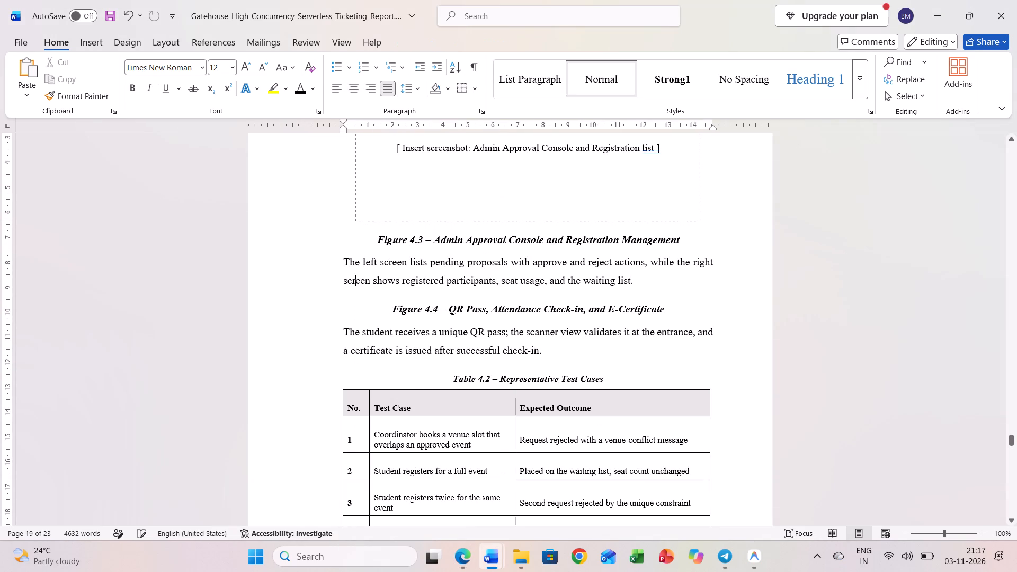
click(646, 284)
key(Return)
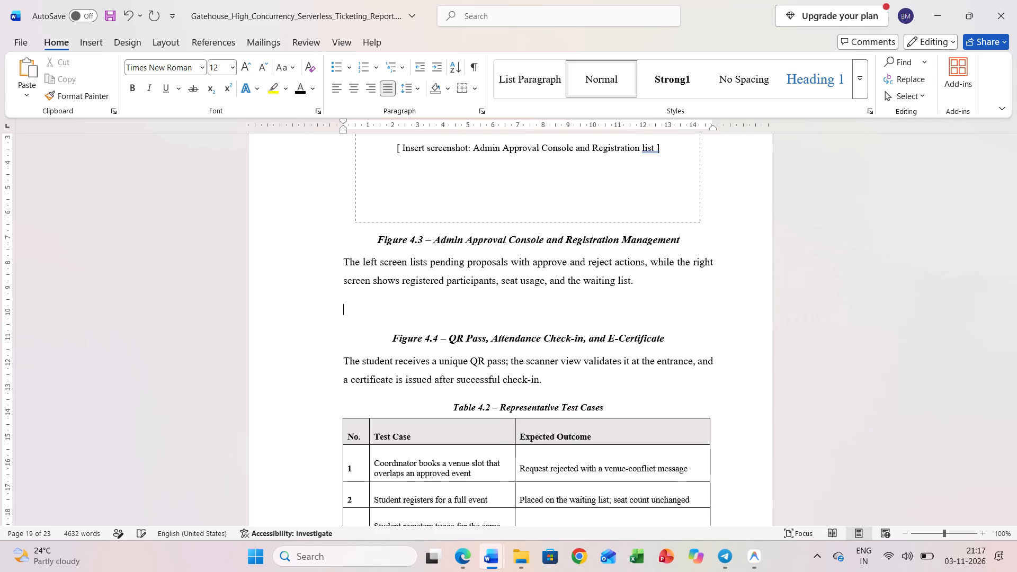
key(ctrl+v)
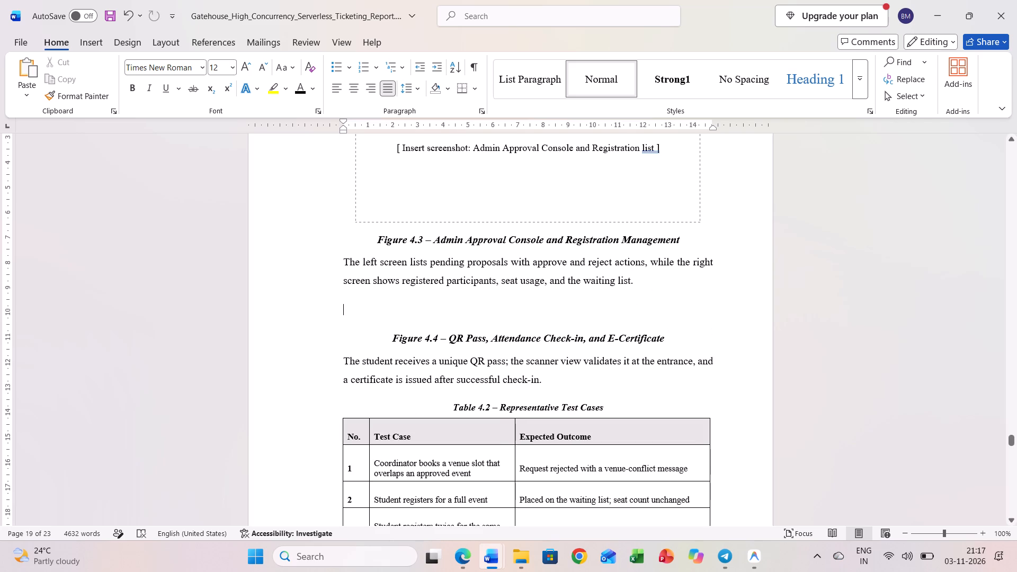
key(ctrl+v)
click(536, 369)
scroll(536, 369, down, 2)
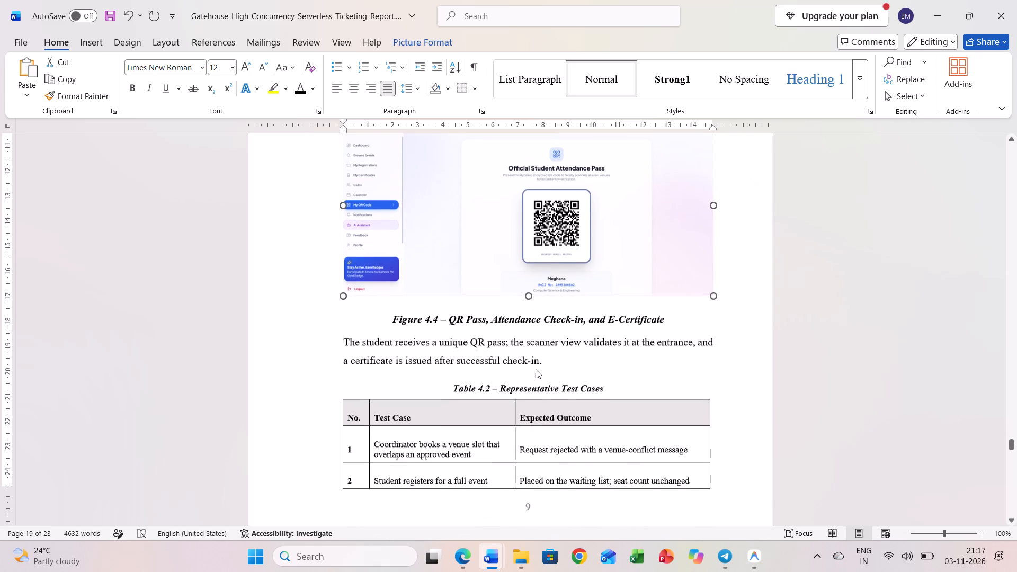
scroll(536, 369, down, 4)
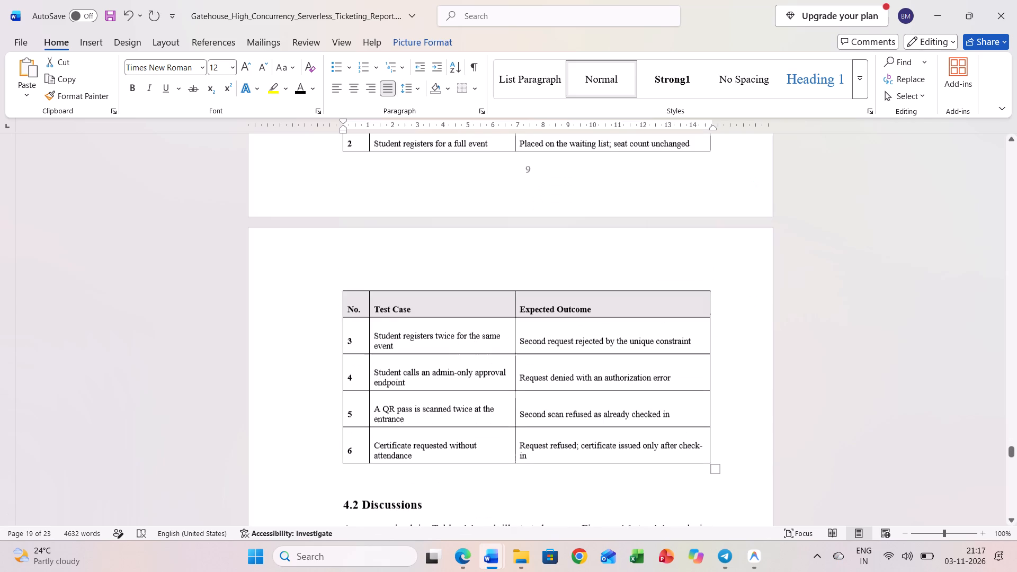
Locate the Admin Approval Console and Registration list screenshot placeholder above the Figure 4.3 caption and place the cursor in it.
scroll(536, 369, down, 1)
scroll(536, 369, up, 10)
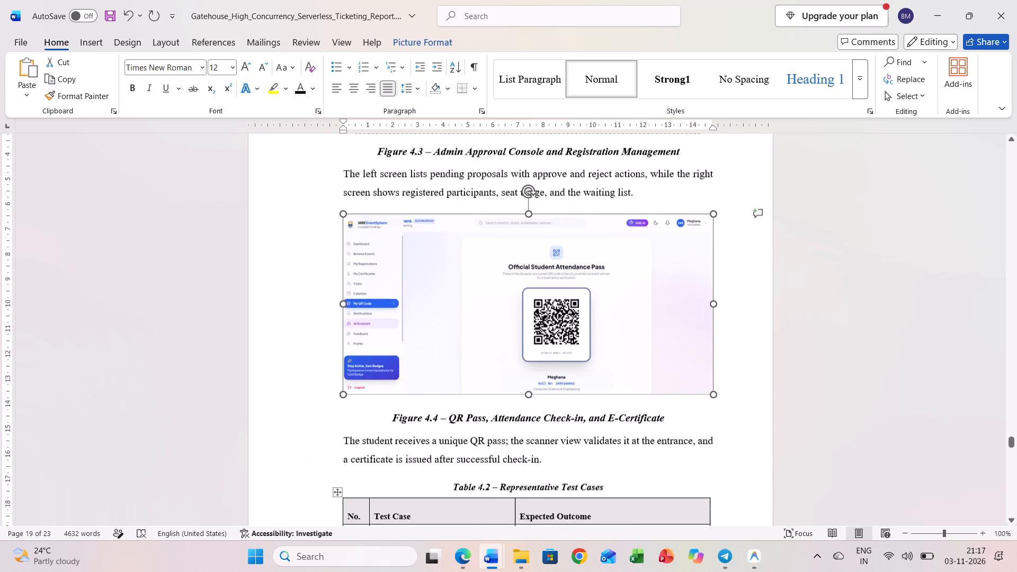
scroll(536, 369, up, 1)
click(498, 389)
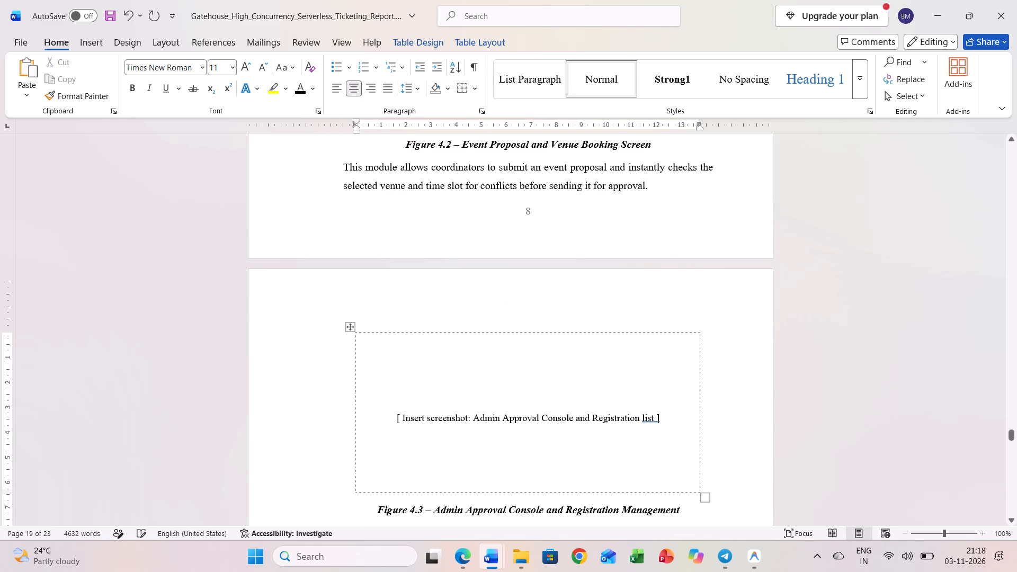
Switch to Edge, open the student account options in the EventSphere portal and go to the Dashboard page.
click(753, 562)
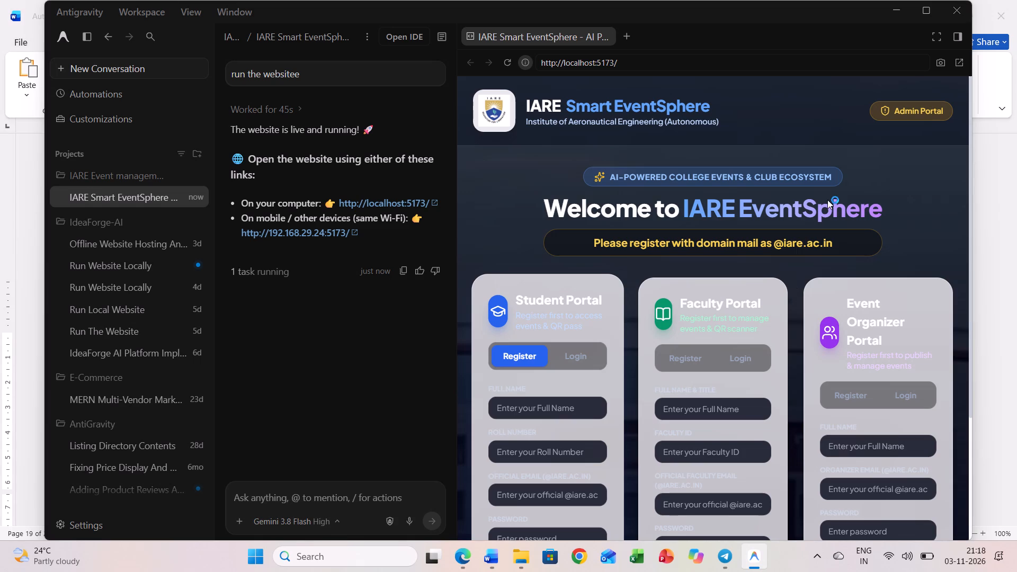
click(470, 557)
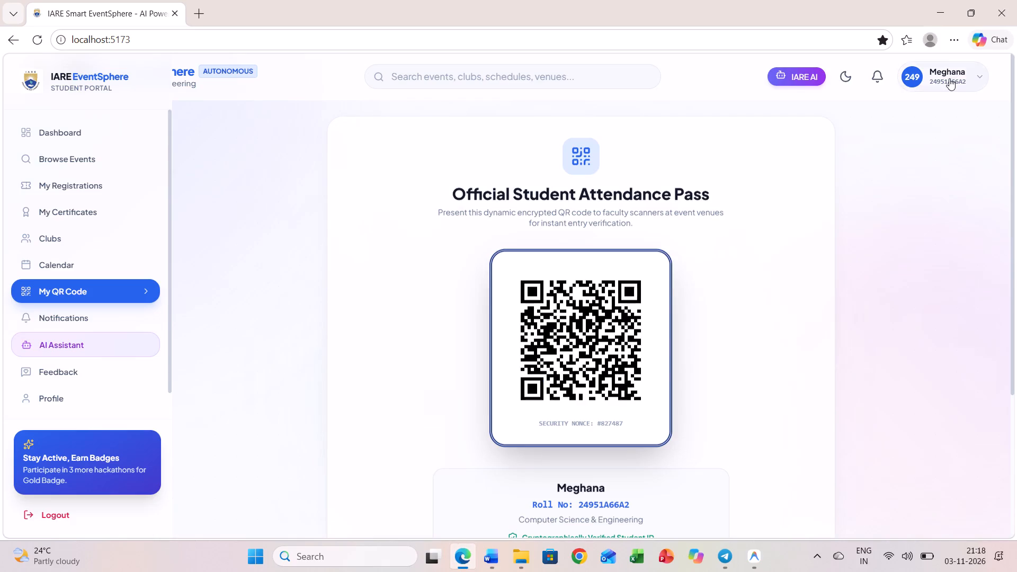
click(950, 78)
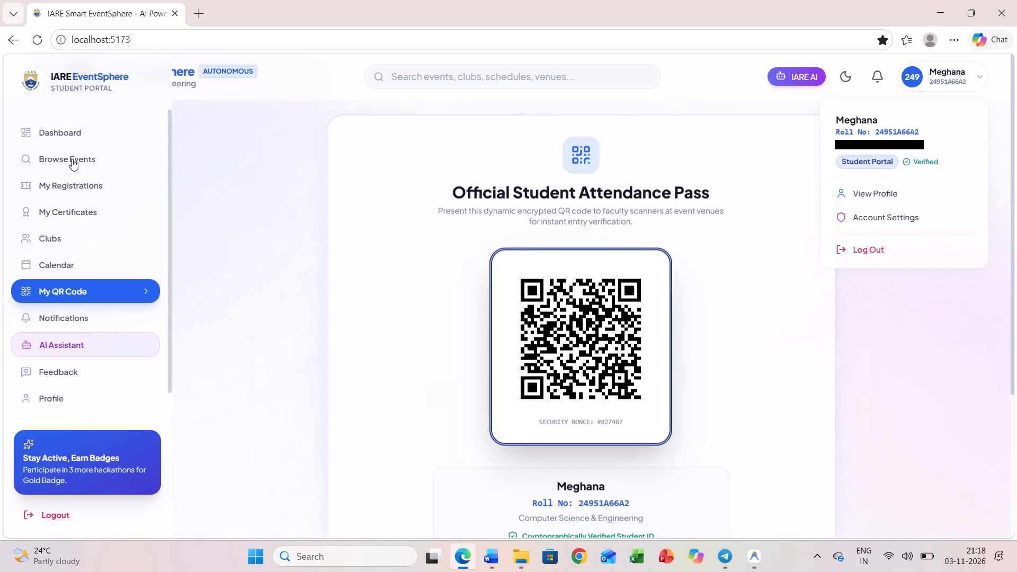
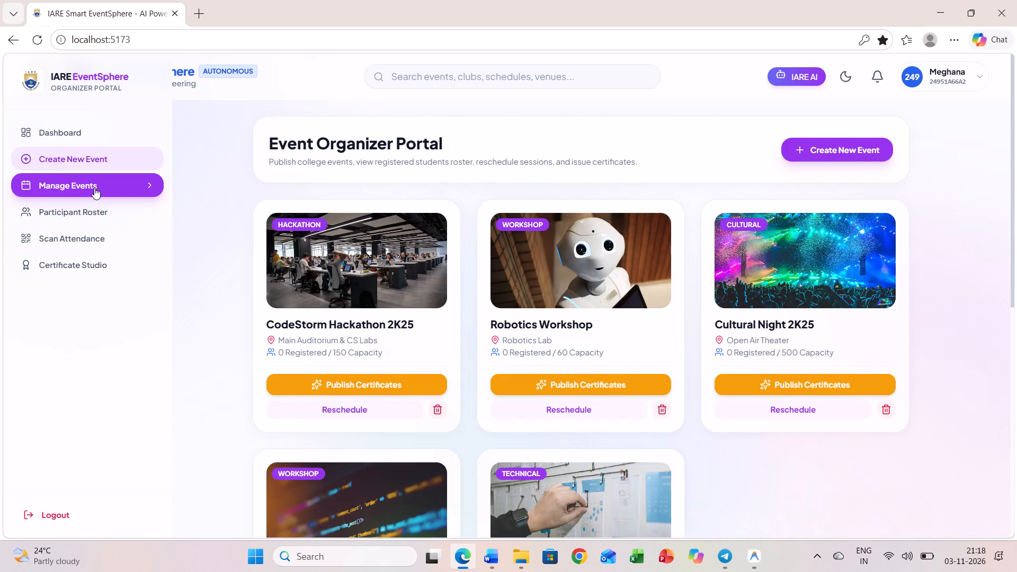
Look through the organizer portal's Dashboard and Participant Roster pages for a view suited to the registration management figure.
scroll(252, 200, up, 2)
click(83, 148)
click(88, 132)
scroll(338, 266, up, 1)
scroll(338, 266, down, 2)
scroll(338, 266, left, 1)
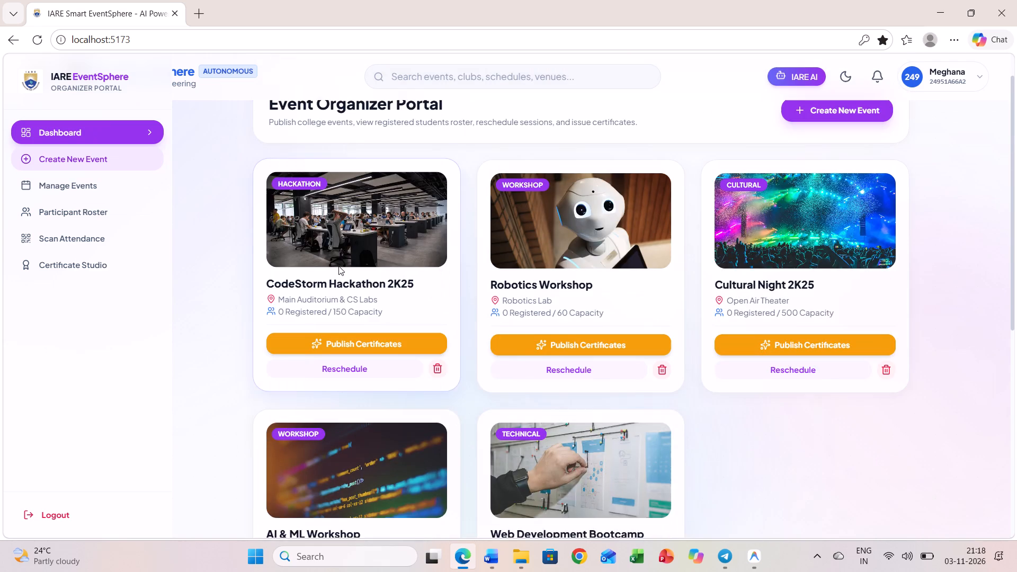
scroll(324, 275, down, 5)
scroll(324, 275, up, 5)
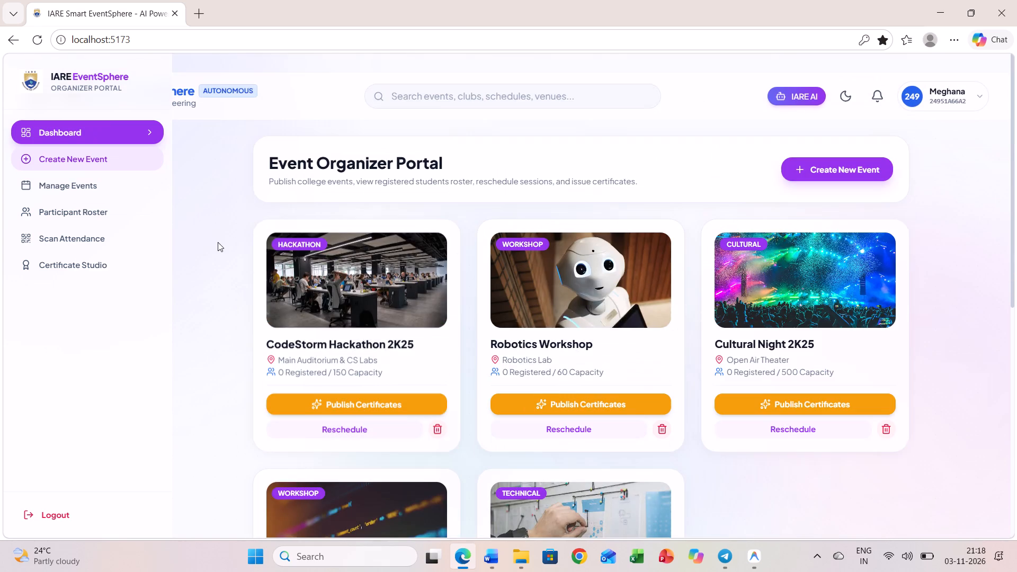
click(89, 235)
click(96, 208)
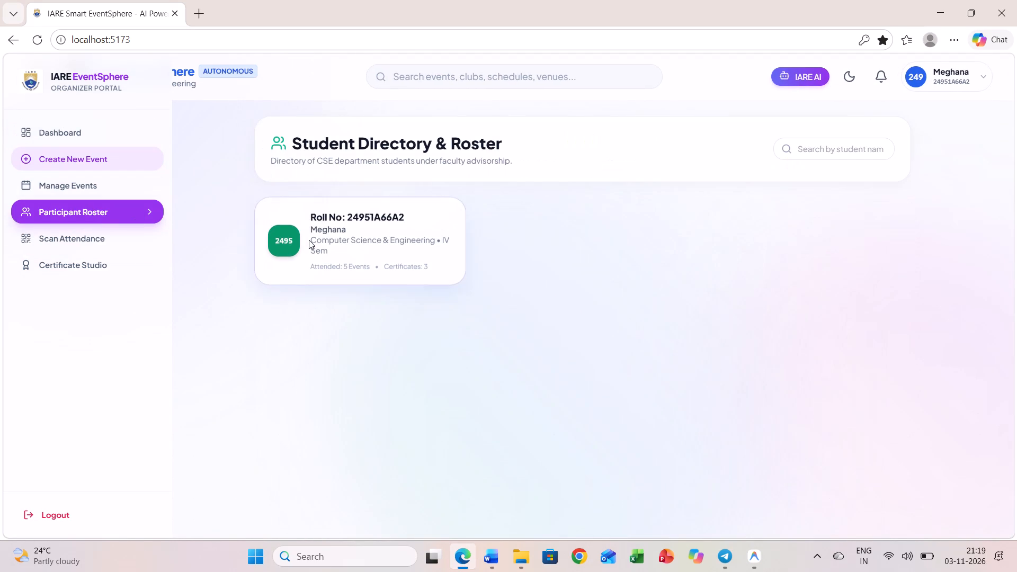
Open the organizer portal's Manage Events page and capture a rectangular screenshot of it, including sidebar and header, without the browser bars.
click(65, 175)
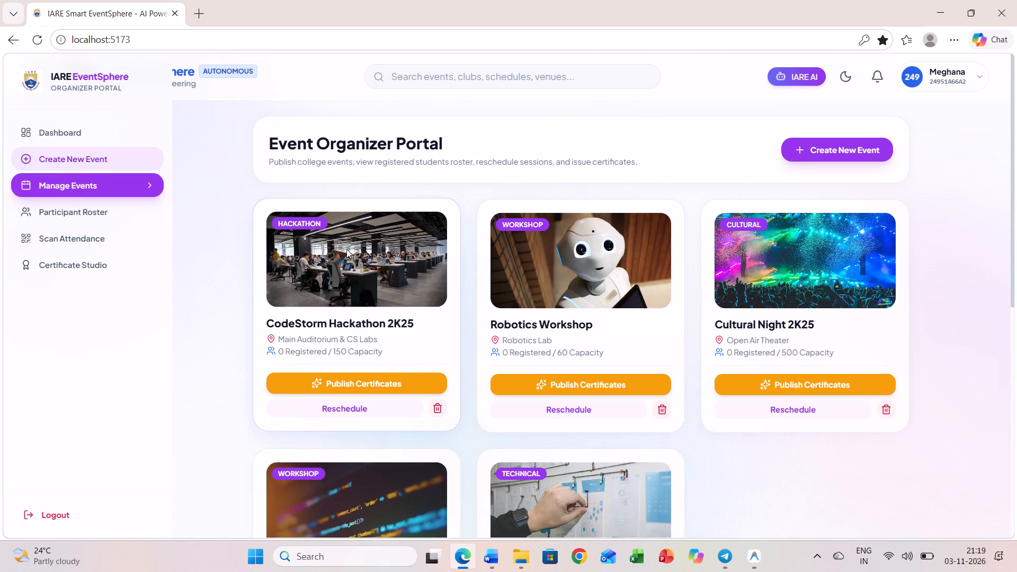
key(Print)
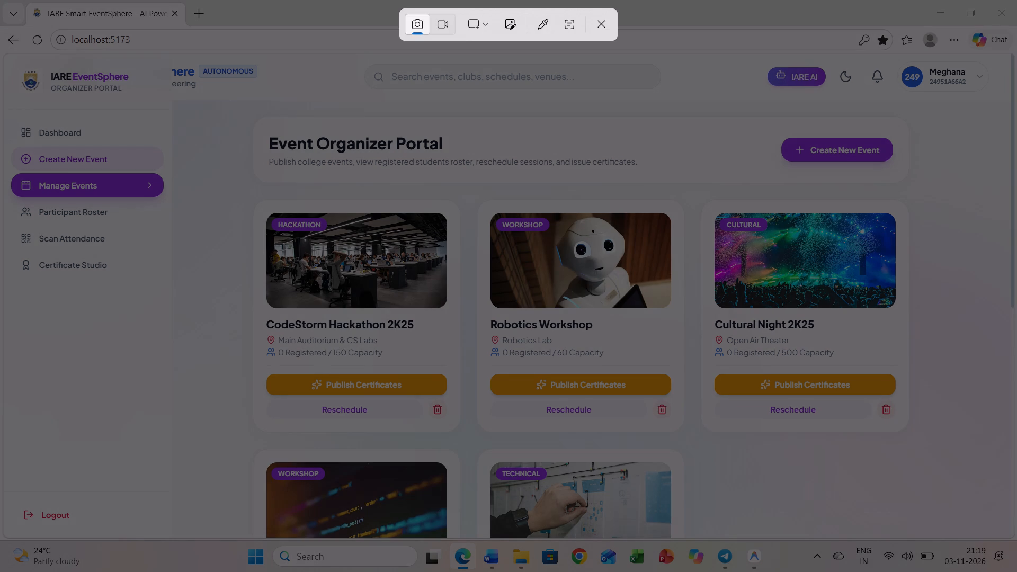
click(7, 53)
drag(6, 55, 557, 240)
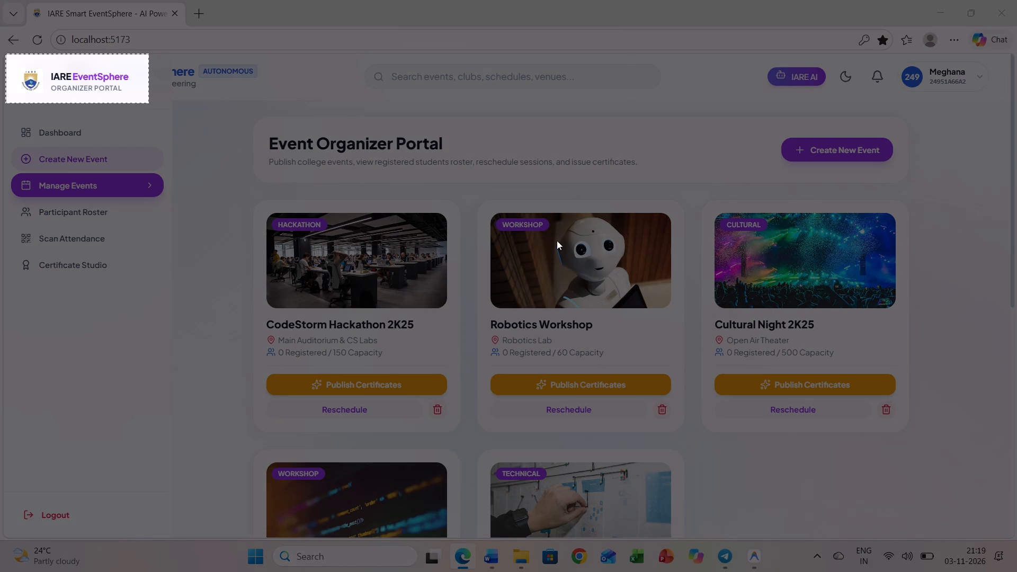
drag(557, 240, 837, 245)
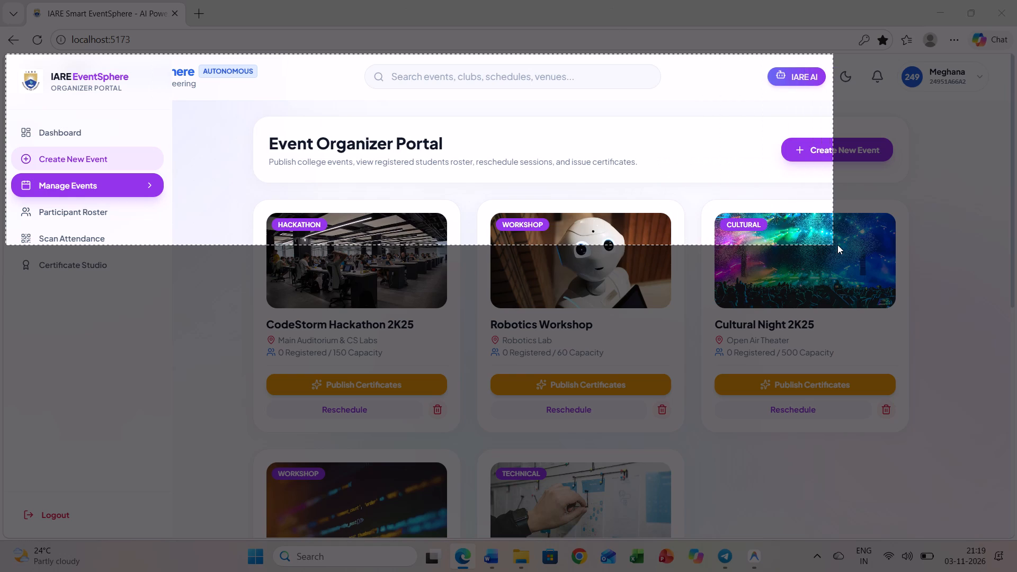
drag(837, 245, 986, 334)
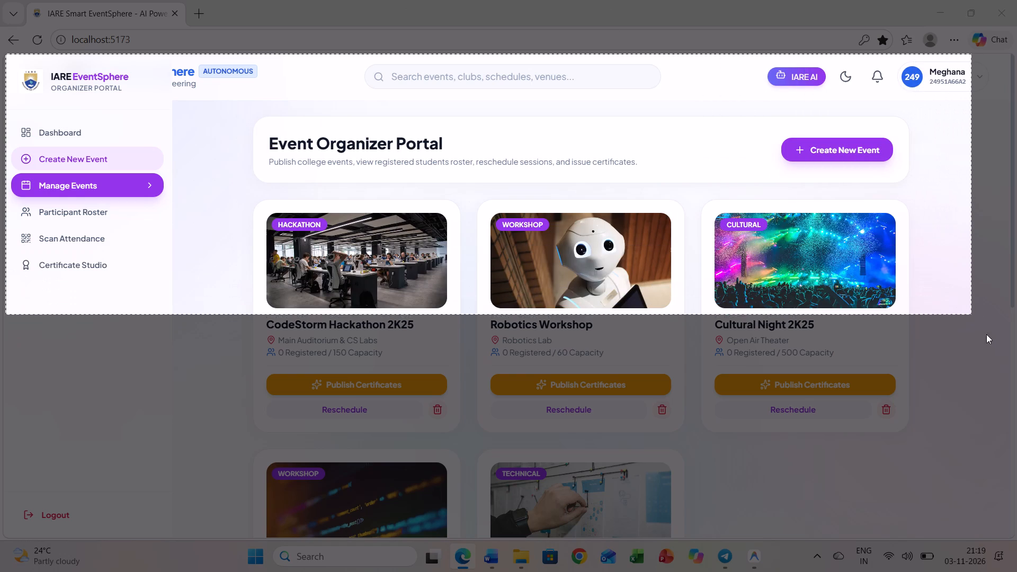
drag(986, 334, 997, 513)
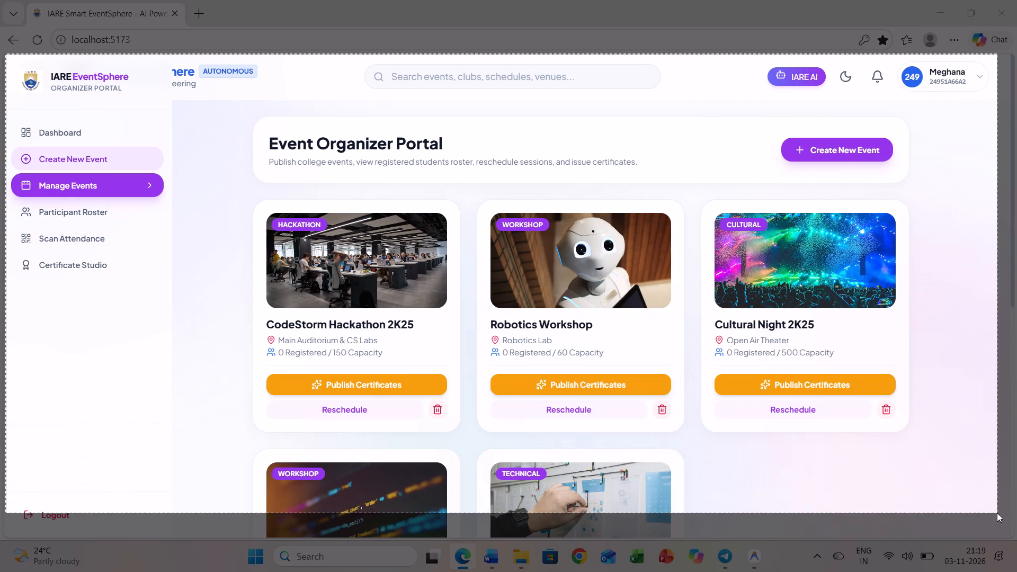
drag(997, 513, 1000, 534)
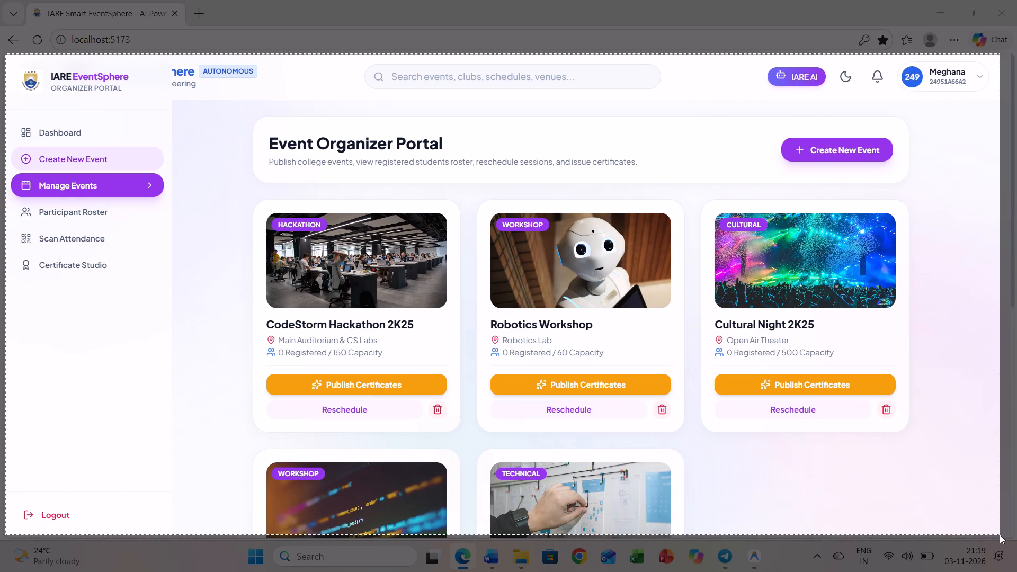
drag(1000, 534, 1004, 534)
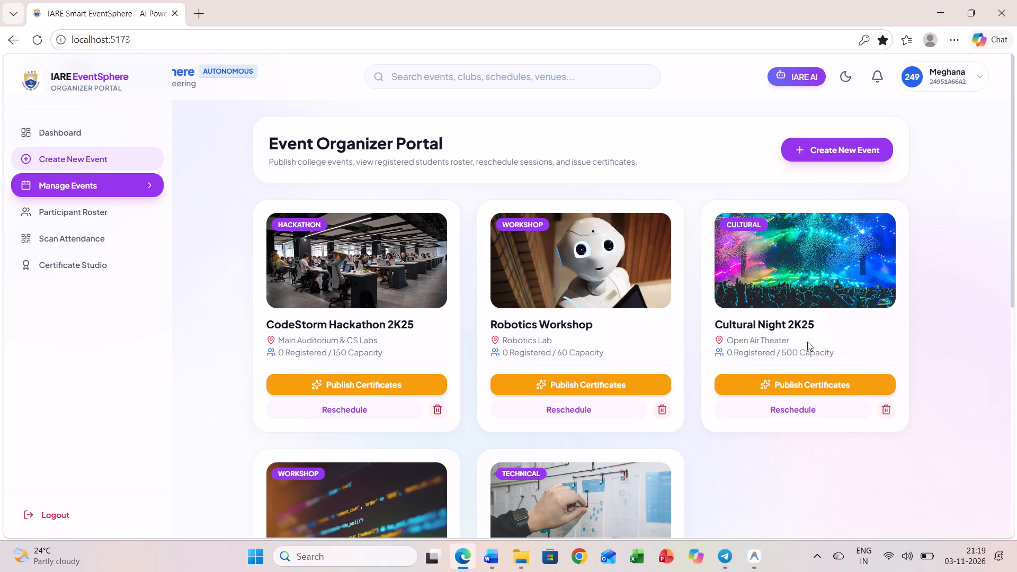
Return to Word and replace the Admin Approval Console and Registration list placeholder above the Figure 4.3 caption with the captured screenshot.
click(948, 11)
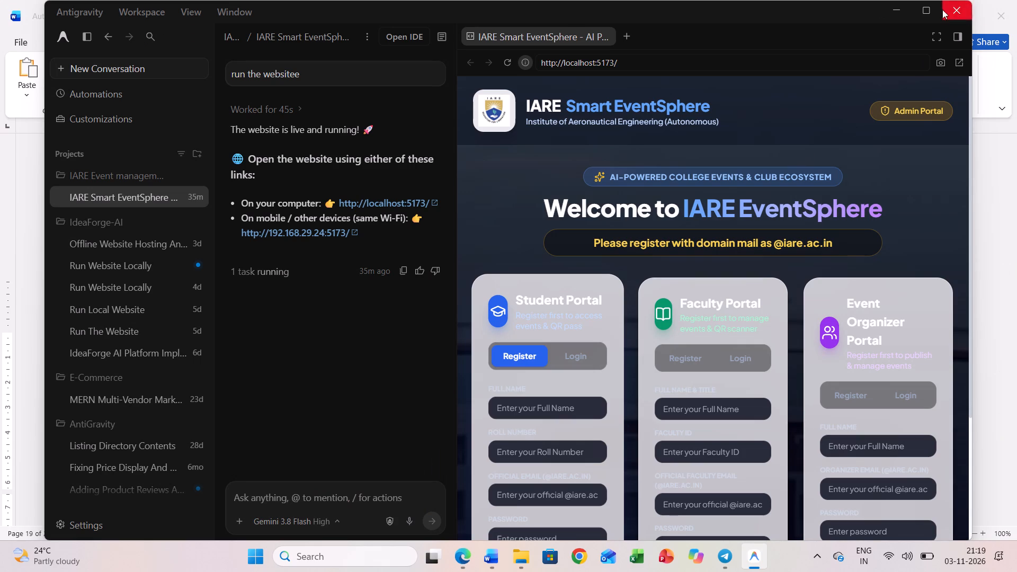
click(890, 9)
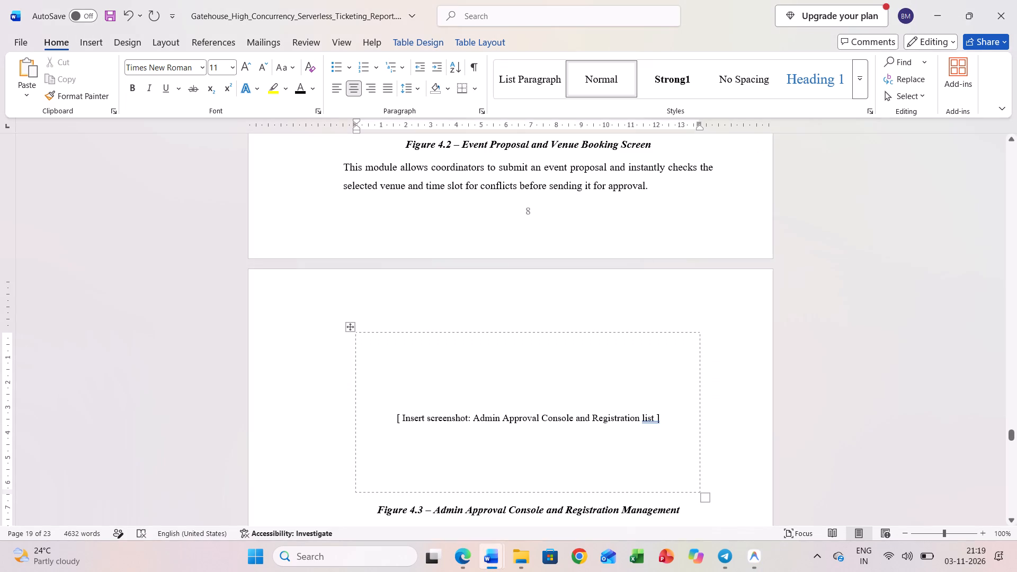
click(350, 327)
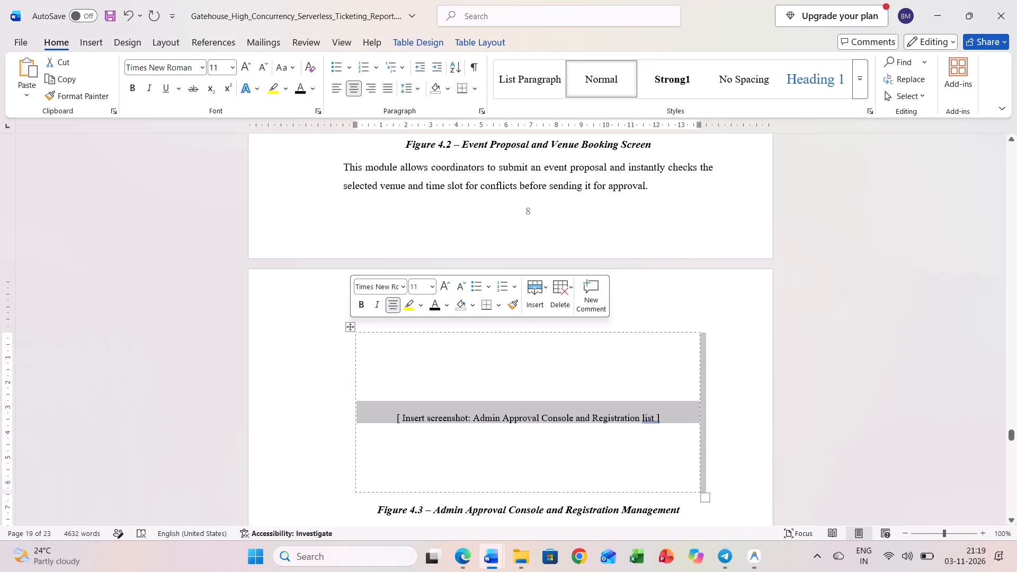
key(BackSpace)
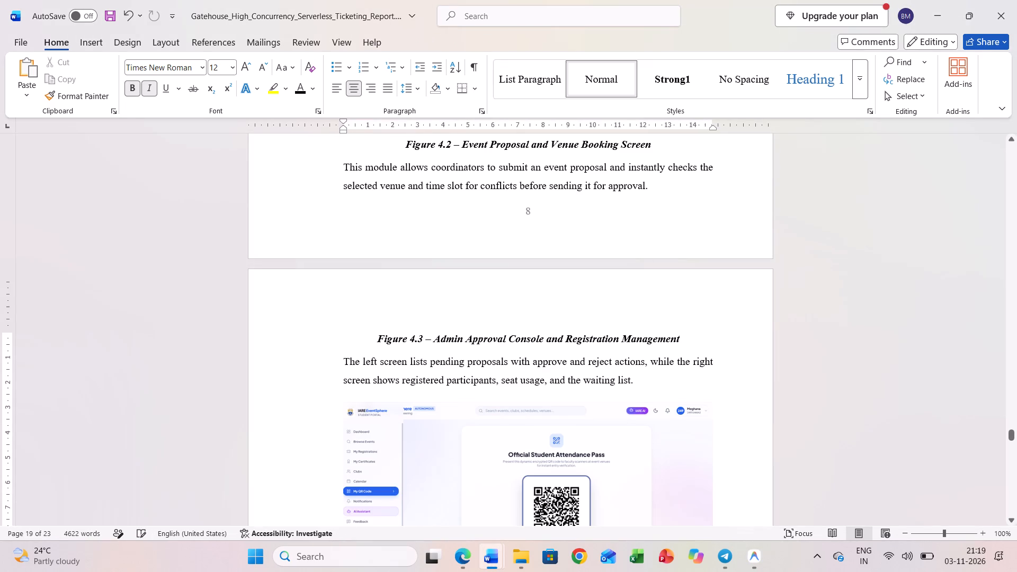
click(659, 187)
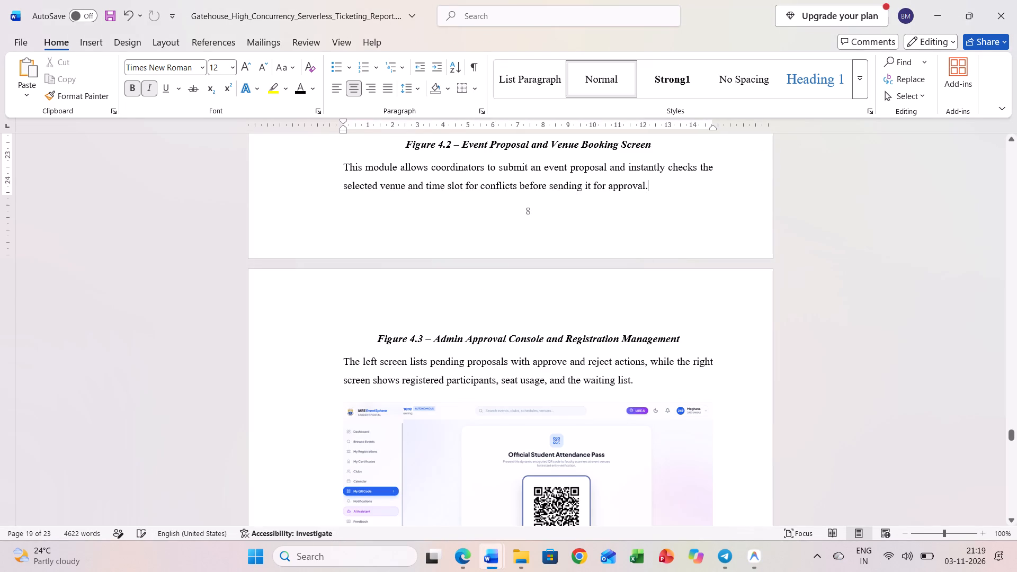
key(Return)
key(ctrl+v)
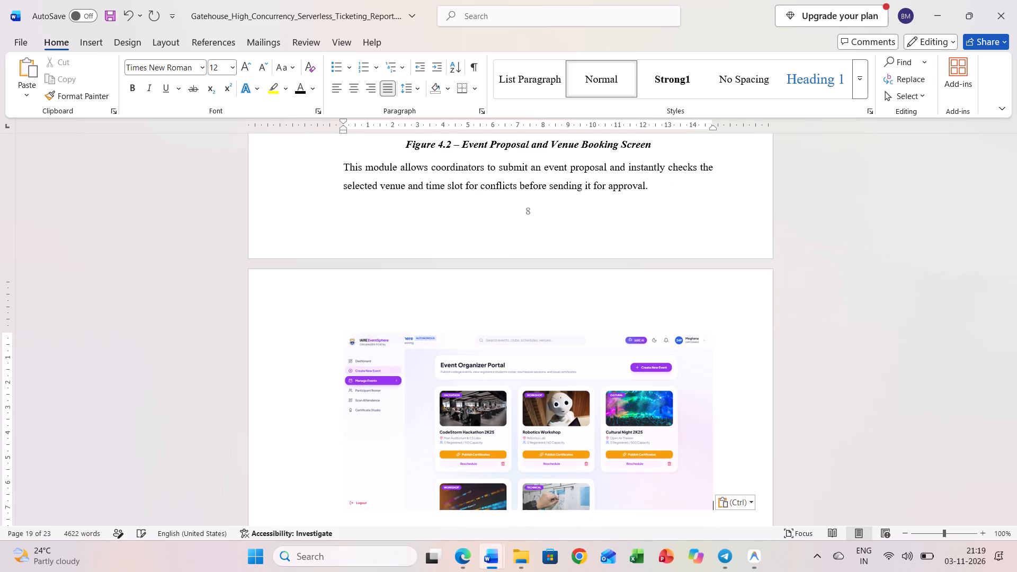
Shrink the Event Organizer Portal picture above the Figure 4.3 caption proportionally to about 14.2 cm wide.
scroll(561, 344, down, 5)
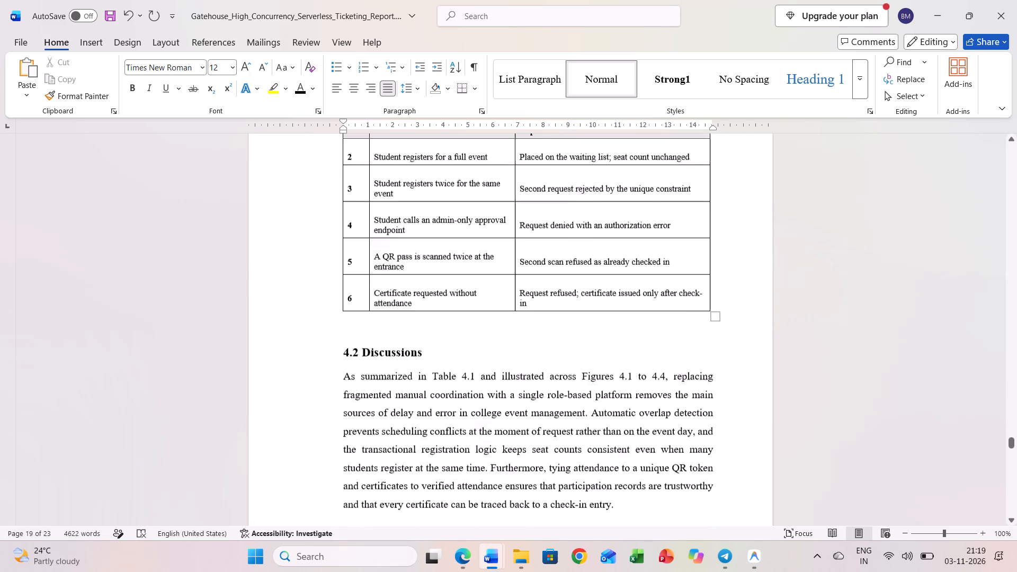
scroll(561, 344, down, 4)
scroll(561, 344, up, 6)
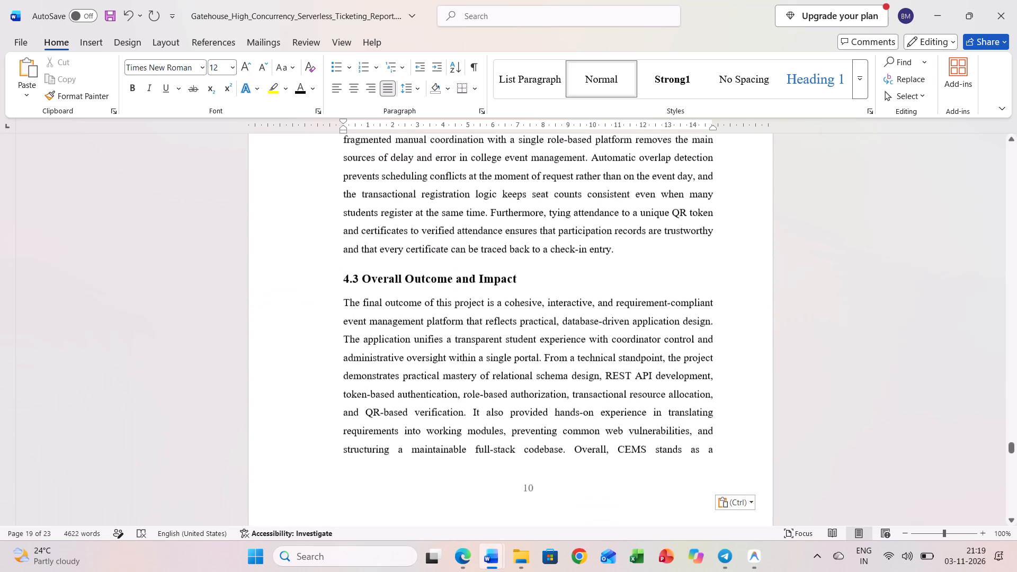
scroll(561, 344, up, 6)
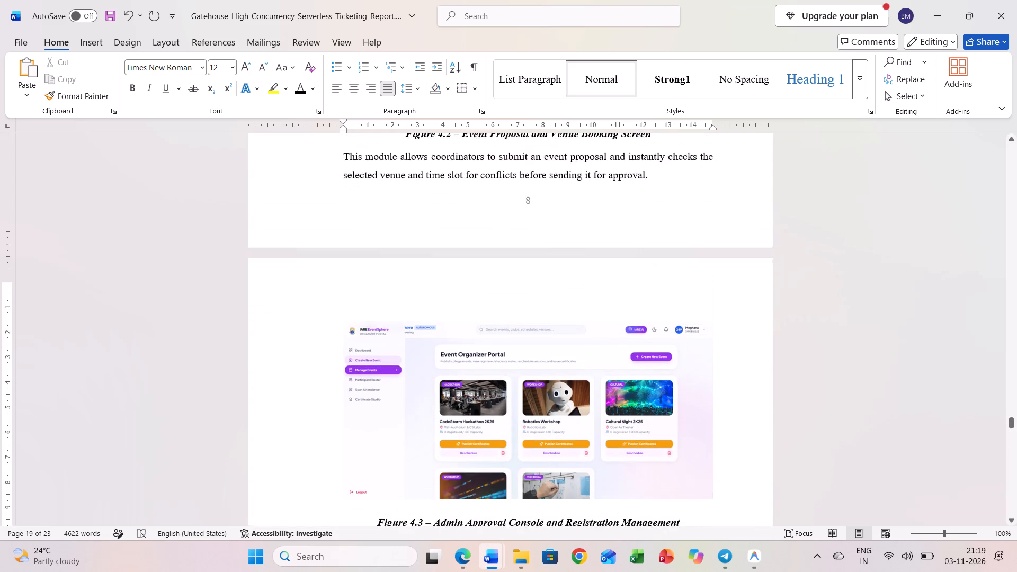
click(636, 379)
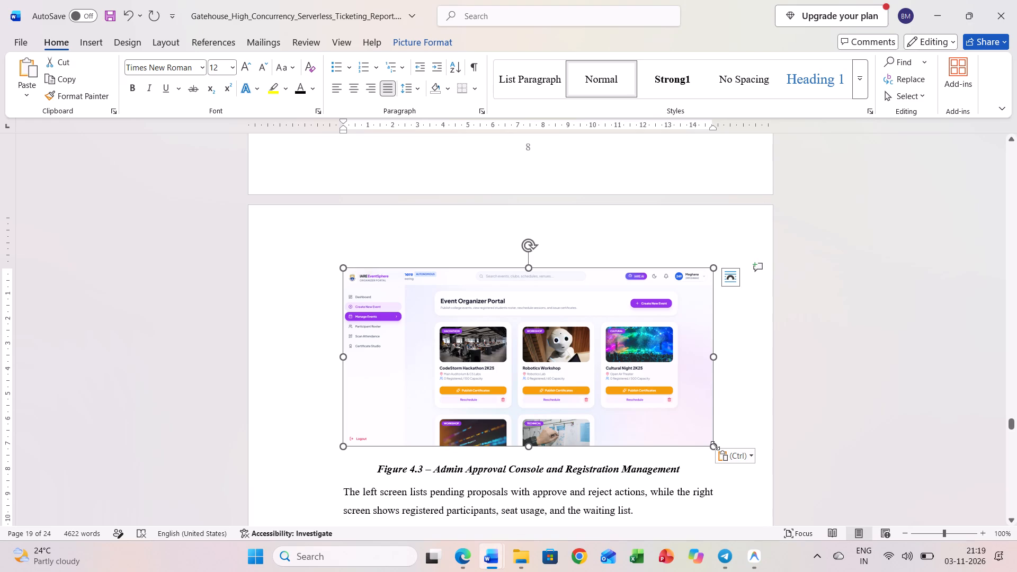
drag(715, 445, 699, 428)
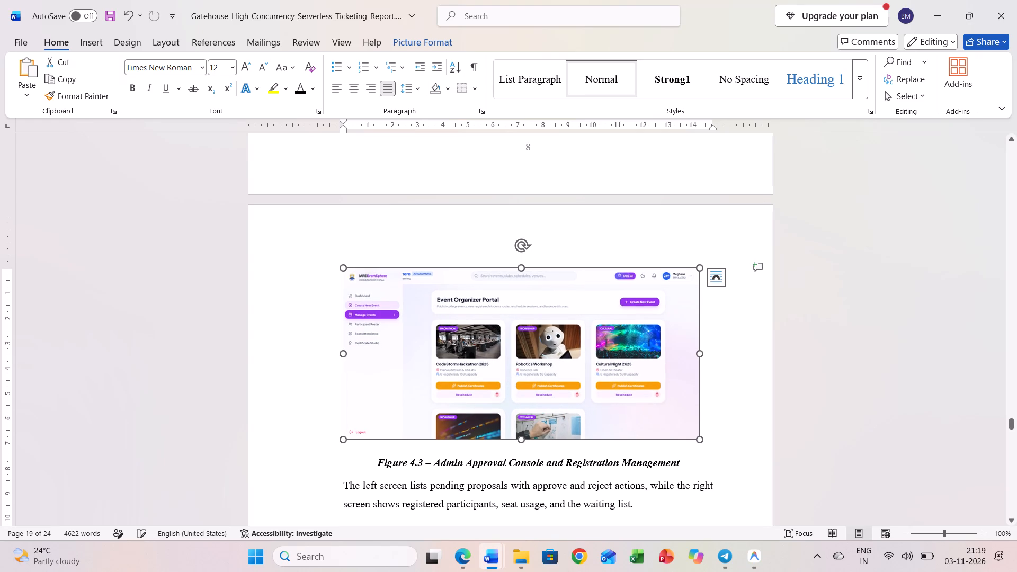
Shrink the student attendance pass picture above the Figure 4.4 caption proportionally to about 13.7 cm wide.
scroll(609, 462, down, 8)
scroll(609, 462, up, 2)
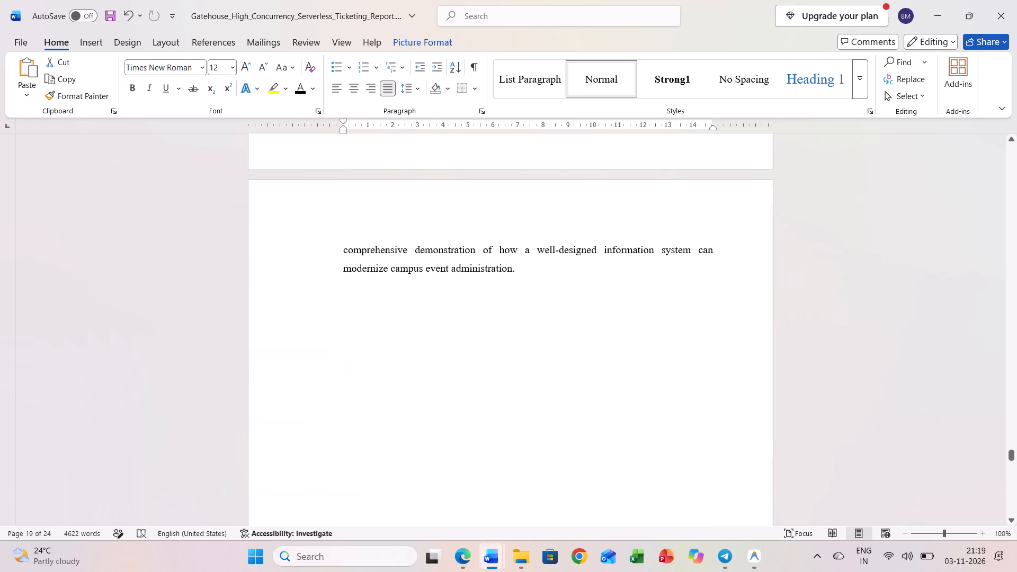
scroll(609, 462, up, 4)
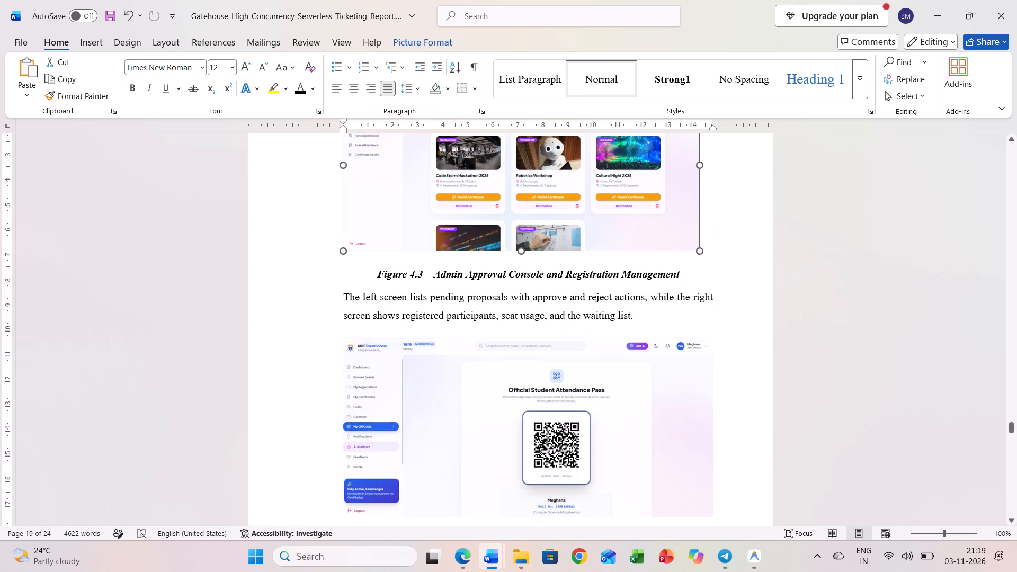
click(578, 425)
scroll(578, 425, down, 1)
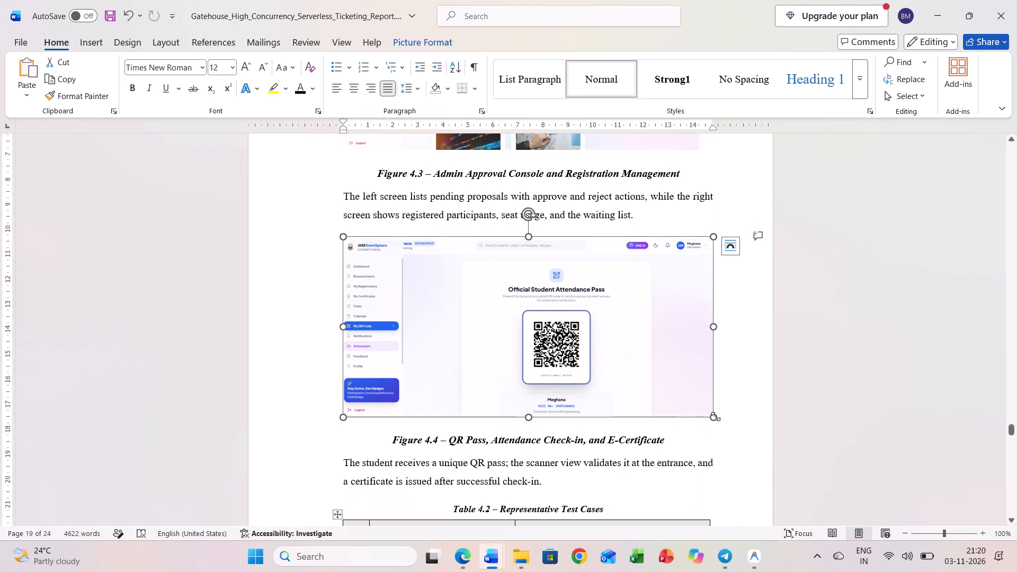
drag(711, 417, 694, 389)
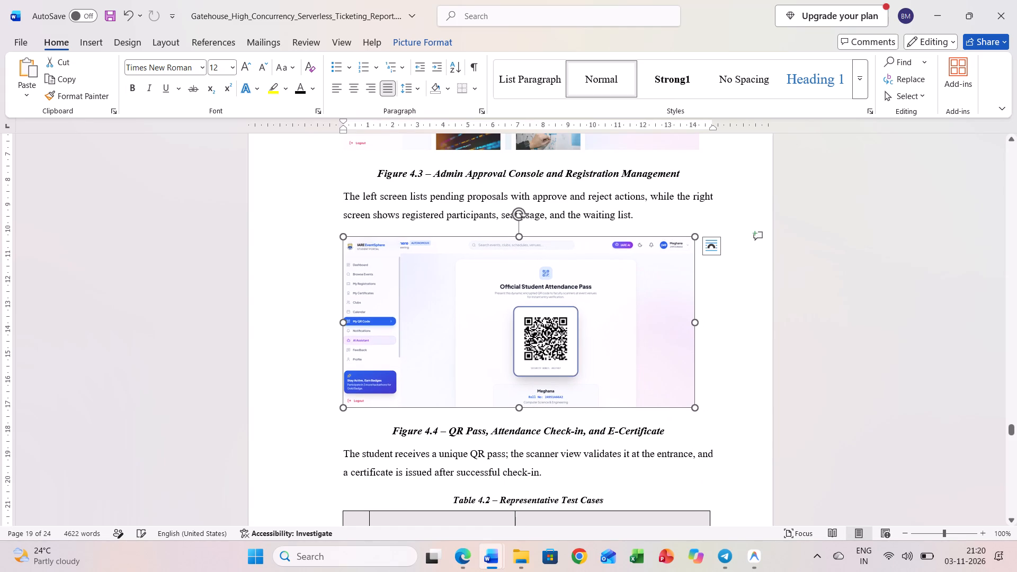
scroll(555, 452, down, 7)
scroll(555, 452, up, 3)
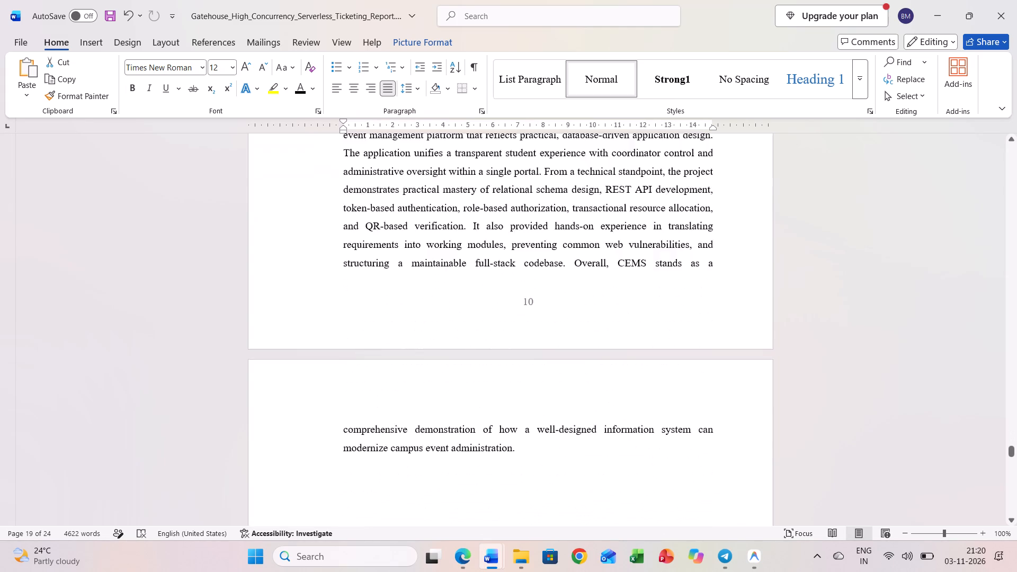
scroll(555, 452, up, 6)
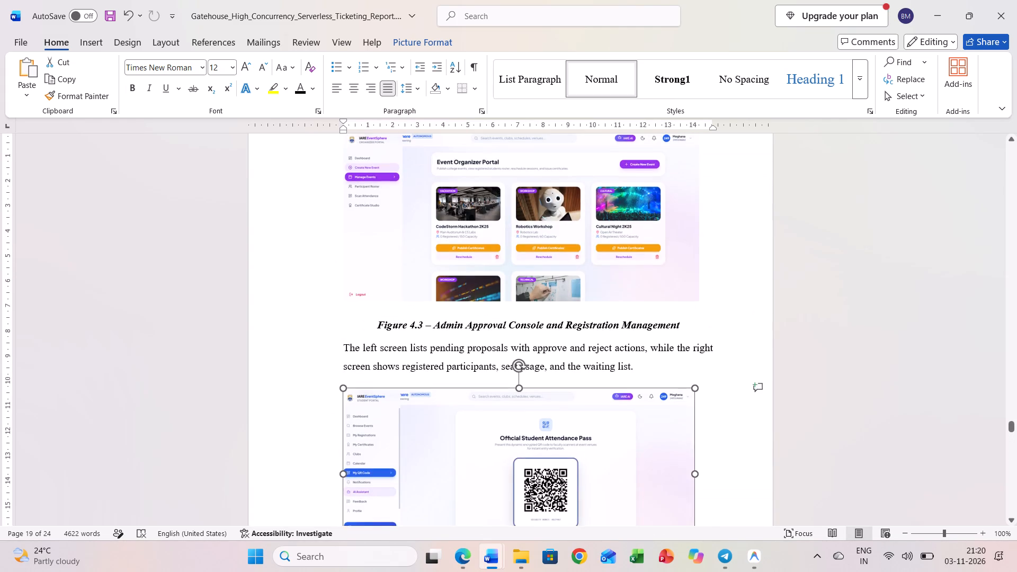
scroll(487, 412, down, 2)
drag(343, 332, 348, 328)
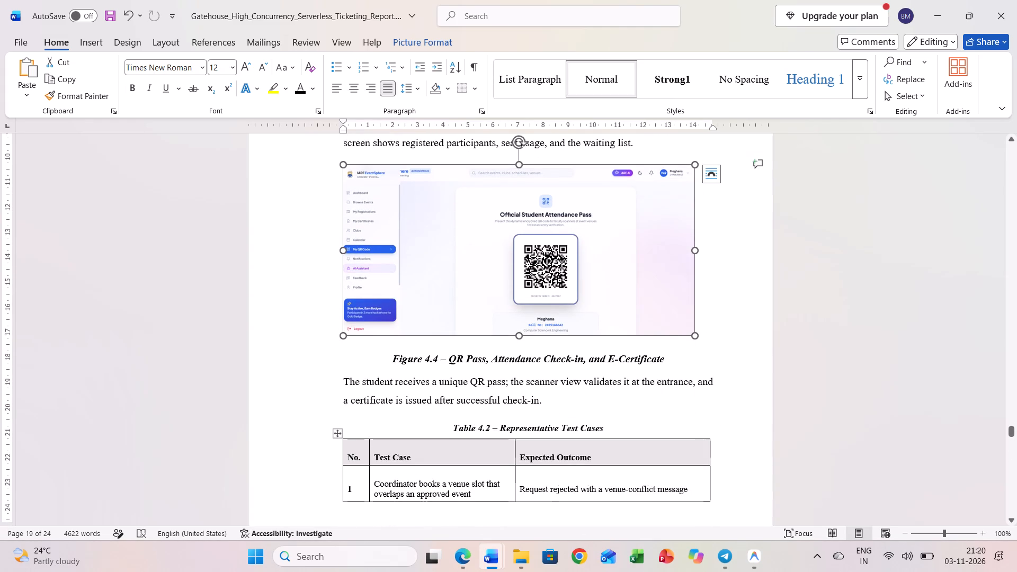
drag(348, 328, 353, 325)
Reduce the Figure 4.3 picture a little more, to about 13.9 cm wide, and check where section 4.3 ends before Chapter 5.
scroll(444, 330, up, 2)
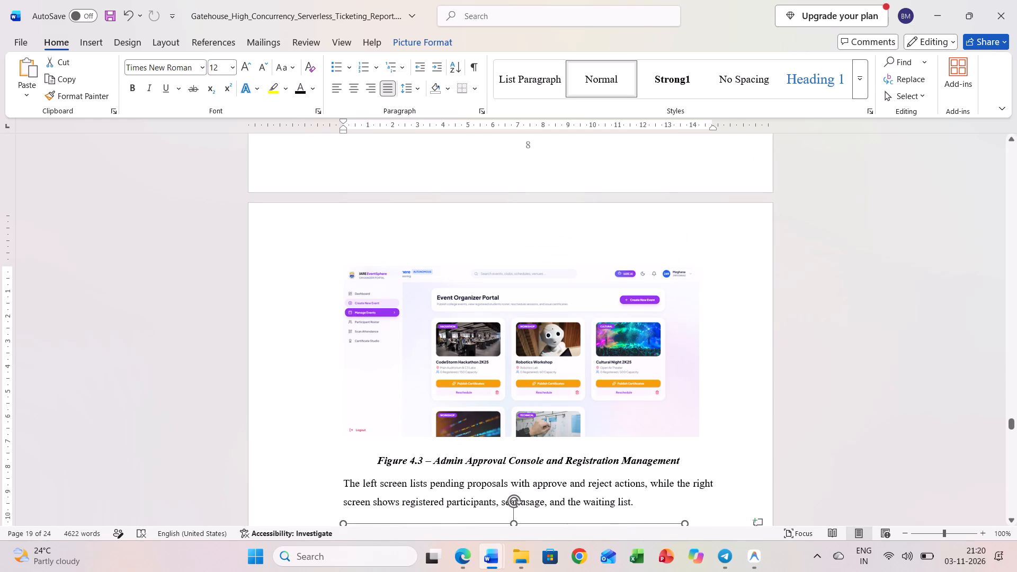
click(487, 341)
drag(700, 436, 690, 428)
scroll(597, 441, down, 4)
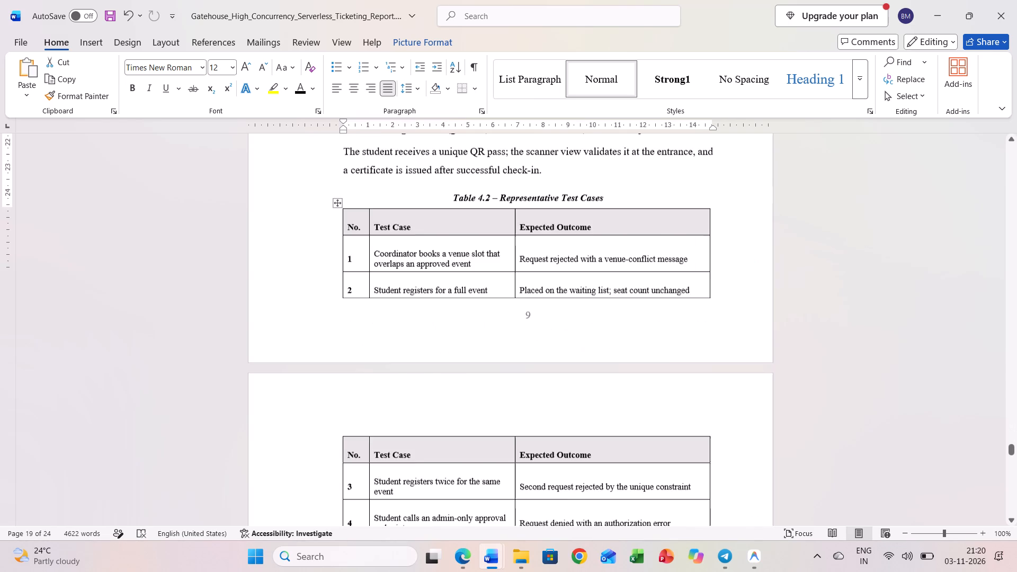
scroll(597, 441, down, 7)
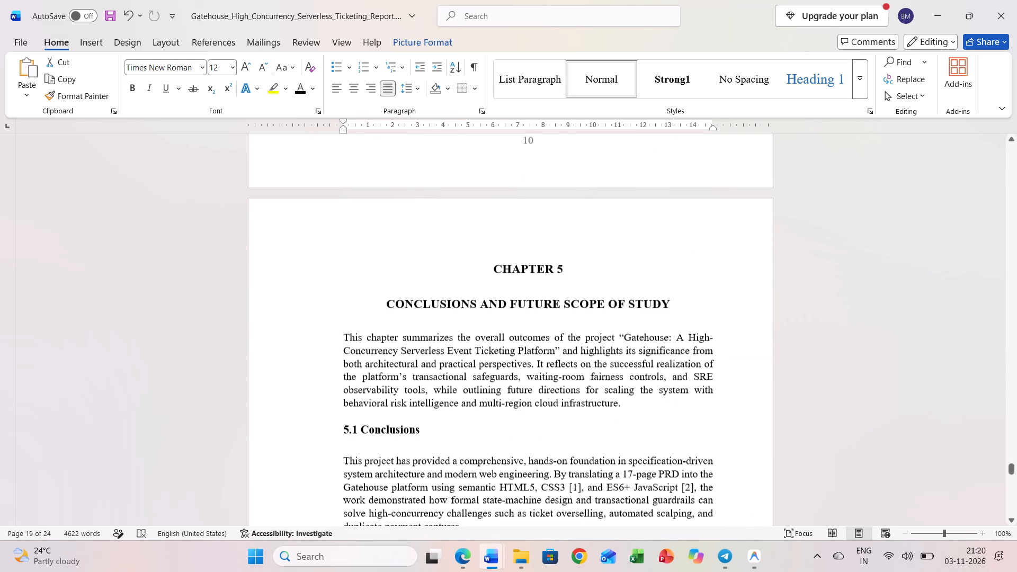
scroll(603, 388, up, 3)
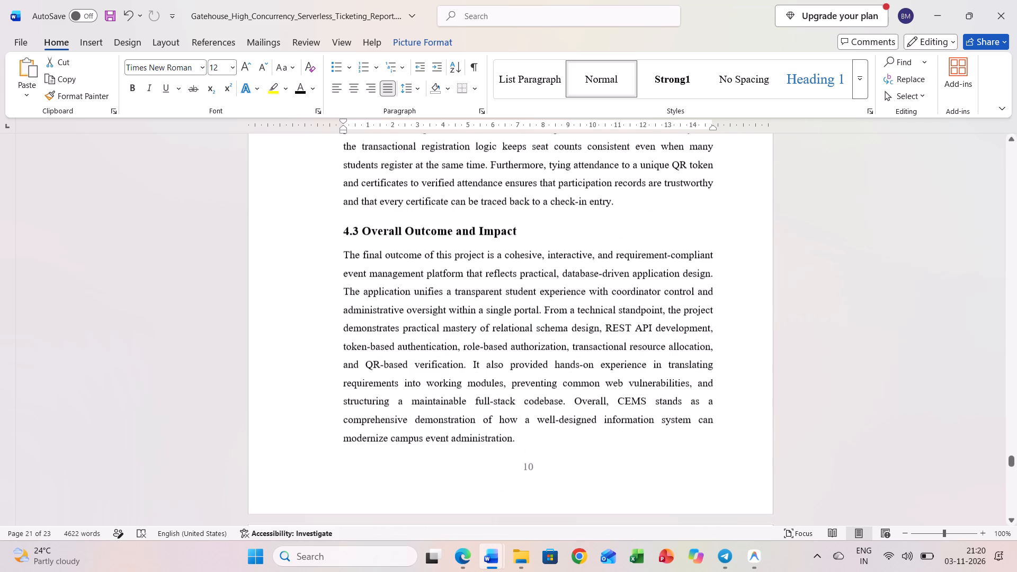
Review the layout of Chapter 4 from its opening page through section 4.3 and on to the existing Chapter 5 text.
scroll(603, 388, up, 10)
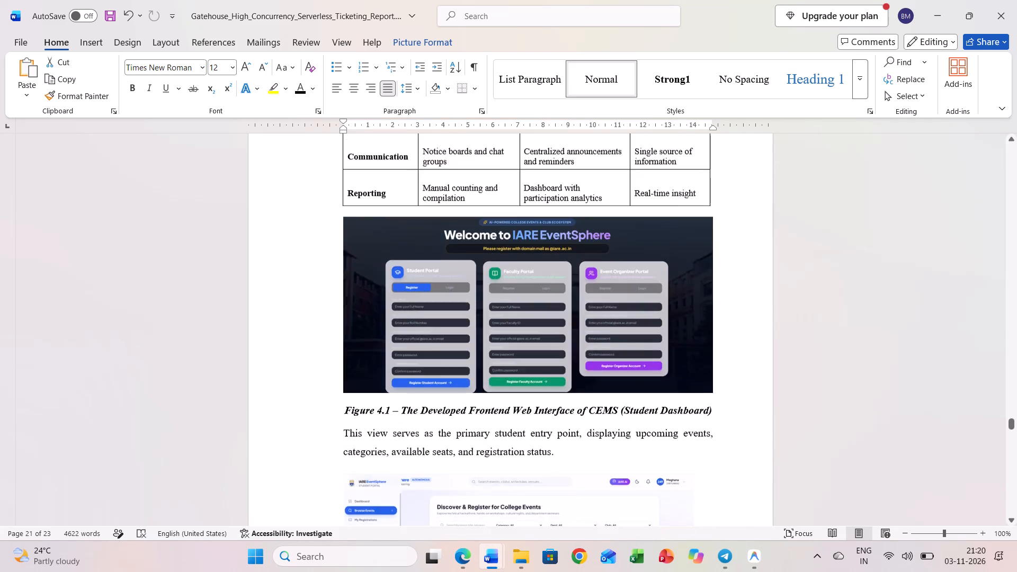
scroll(603, 388, up, 5)
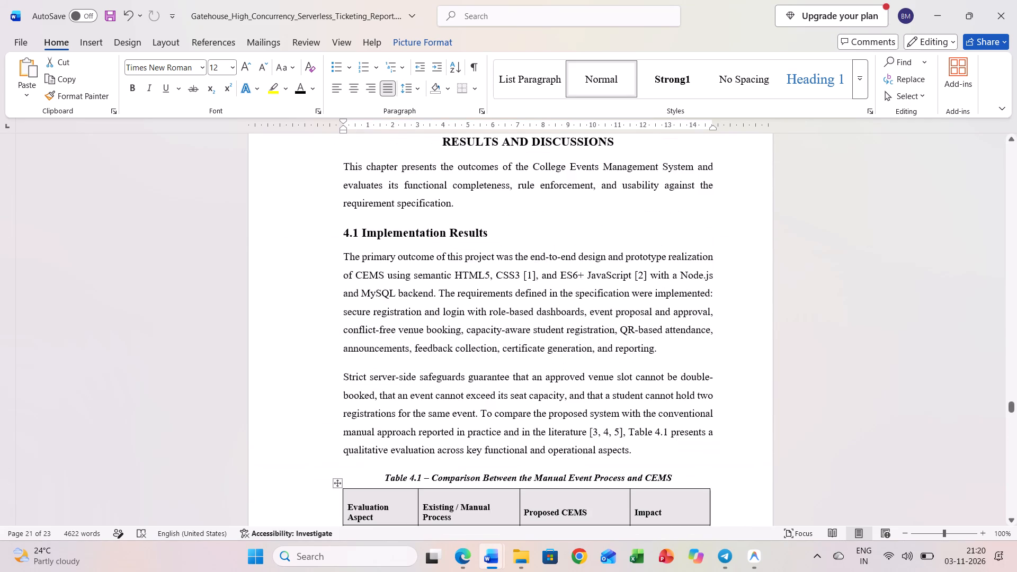
scroll(603, 388, up, 1)
scroll(603, 388, down, 3)
scroll(603, 388, up, 11)
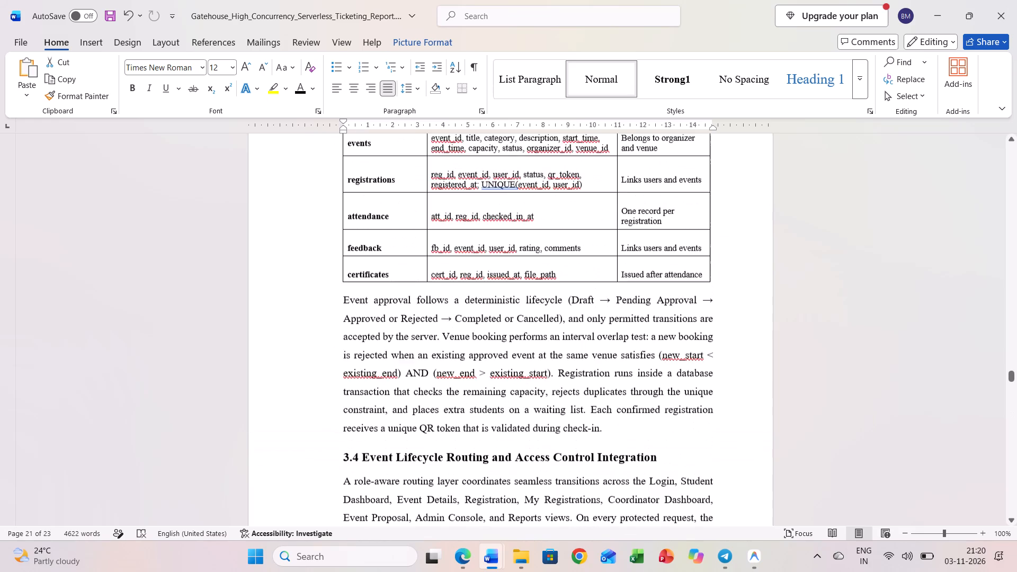
scroll(603, 388, down, 8)
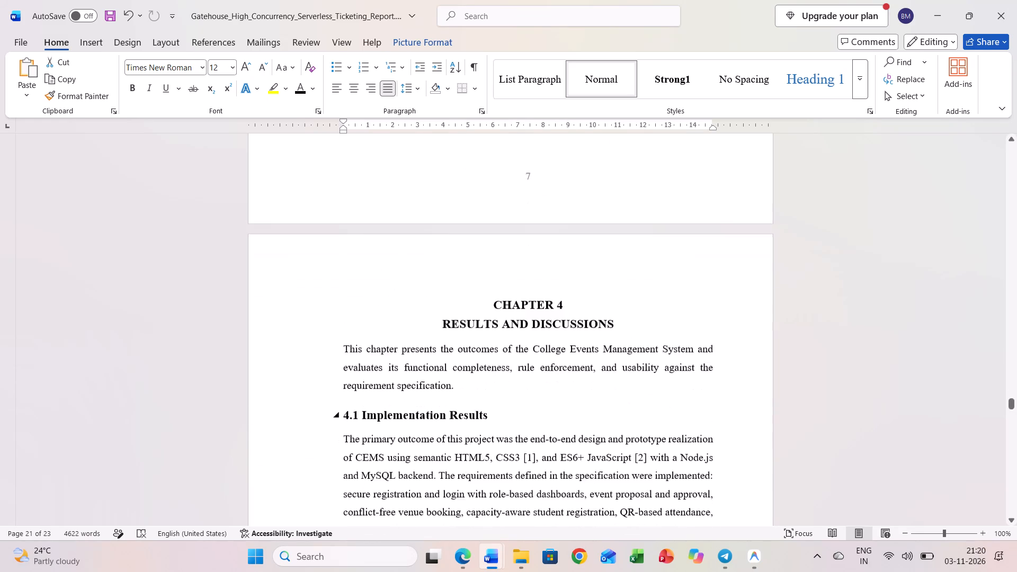
scroll(603, 388, down, 10)
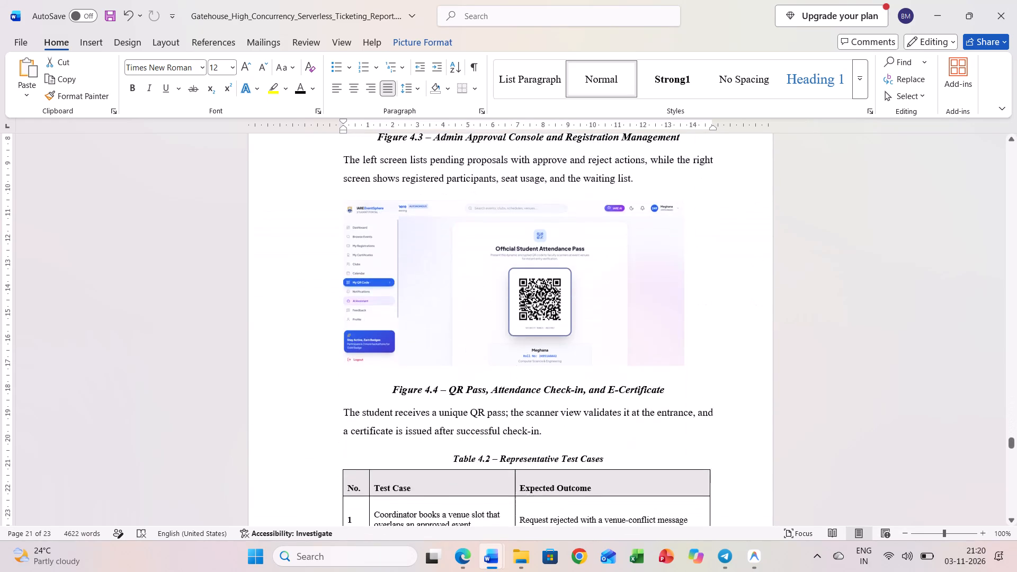
scroll(603, 388, down, 10)
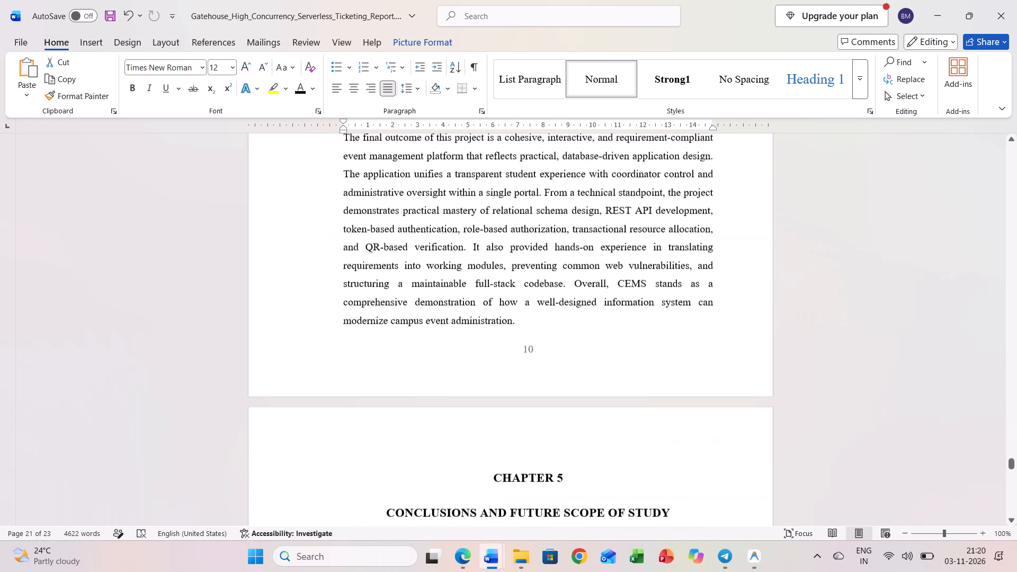
scroll(603, 388, down, 3)
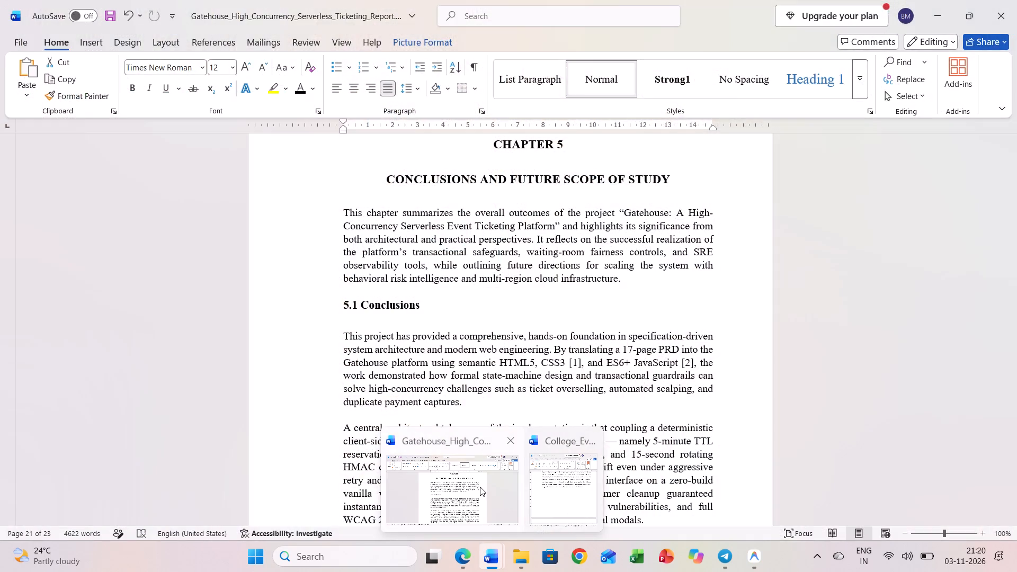
In the College Events Management System document, copy the Chapter 5 body from the opening paragraph through the closing summary of section 5.2.
click(552, 480)
scroll(600, 295, down, 1)
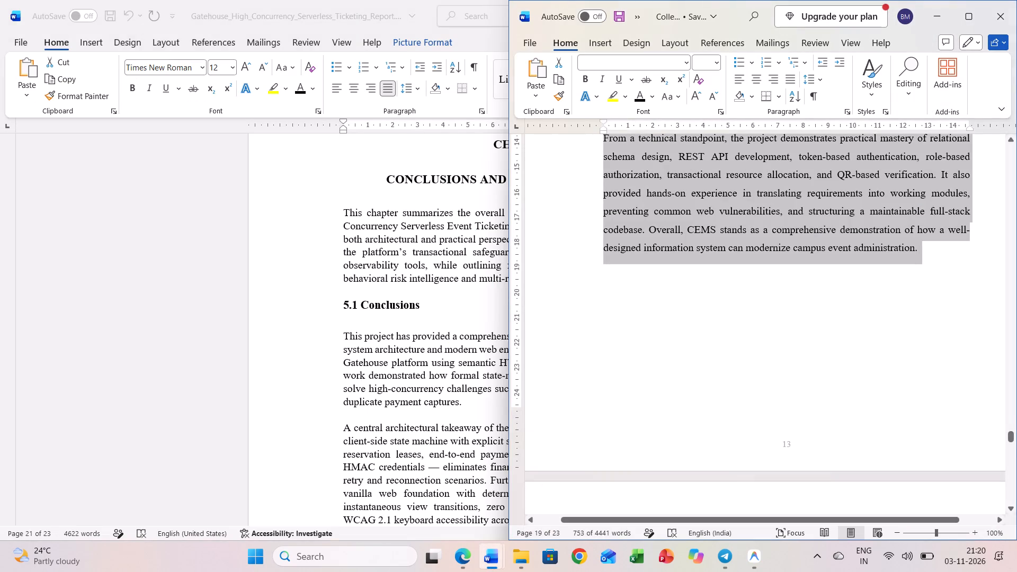
scroll(600, 295, down, 2)
drag(603, 262, 638, 315)
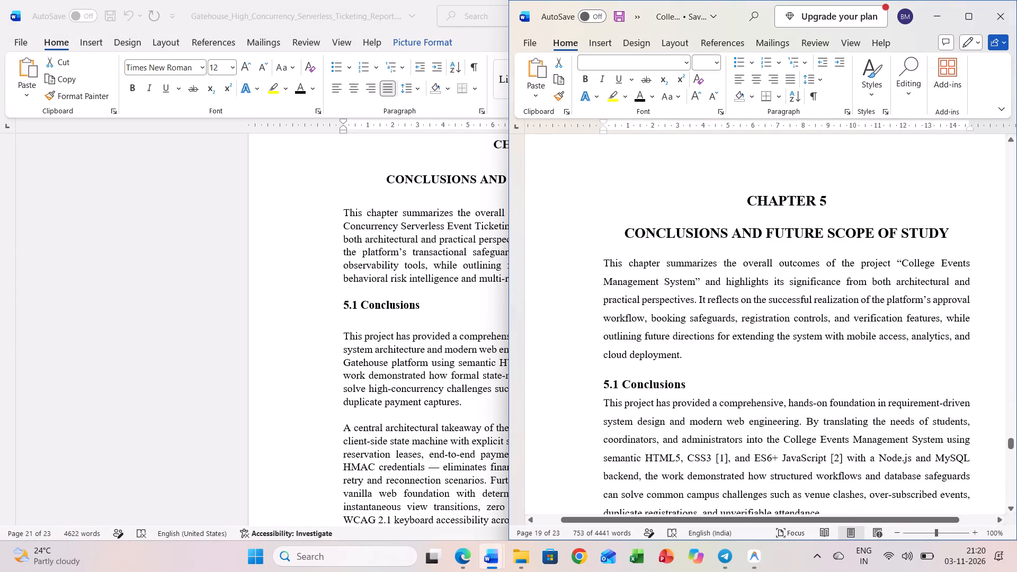
drag(638, 315, 710, 539)
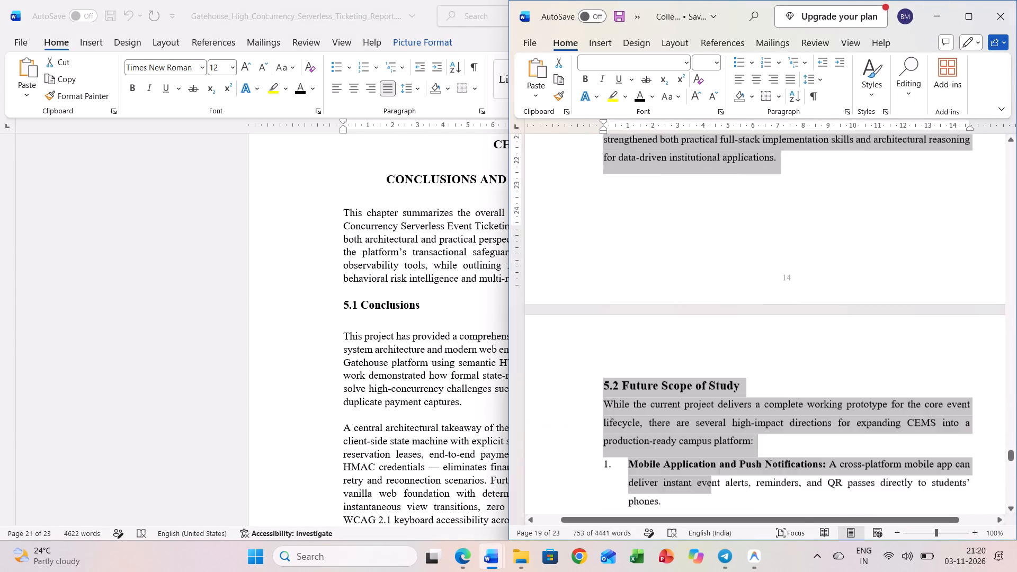
drag(710, 539, 739, 251)
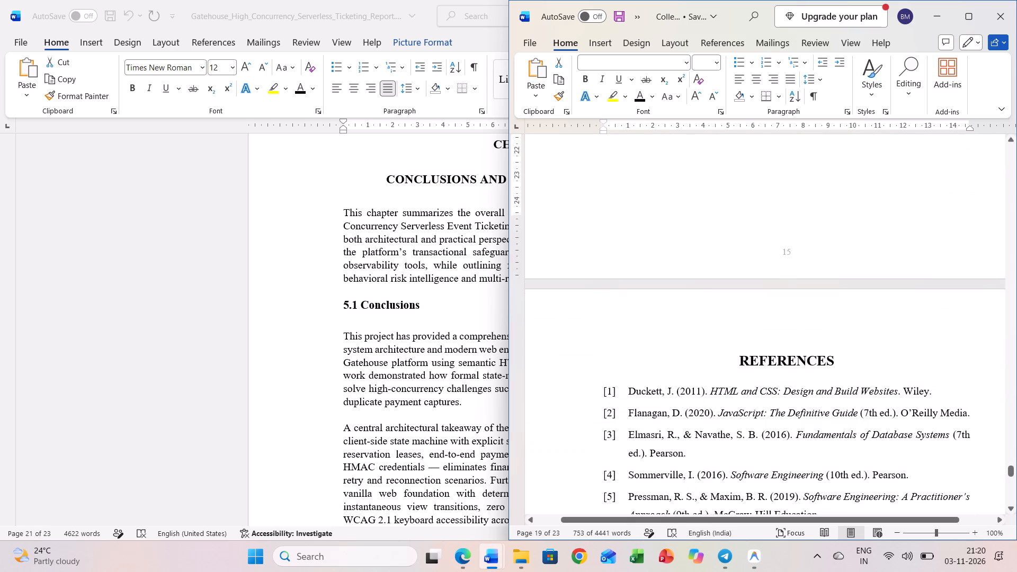
drag(739, 251, 937, 278)
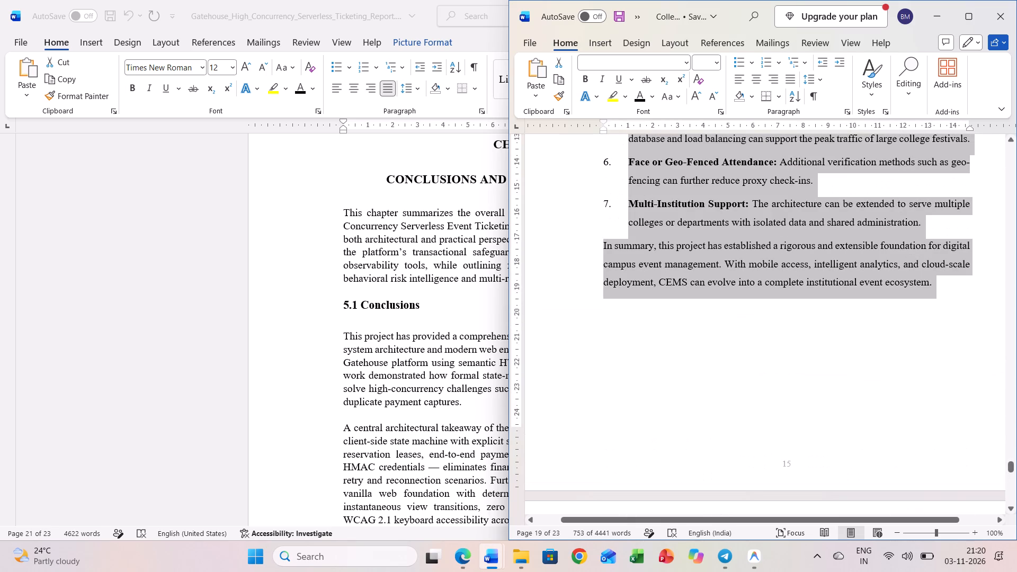
drag(937, 278, 982, 283)
key(ctrl+c)
click(908, 329)
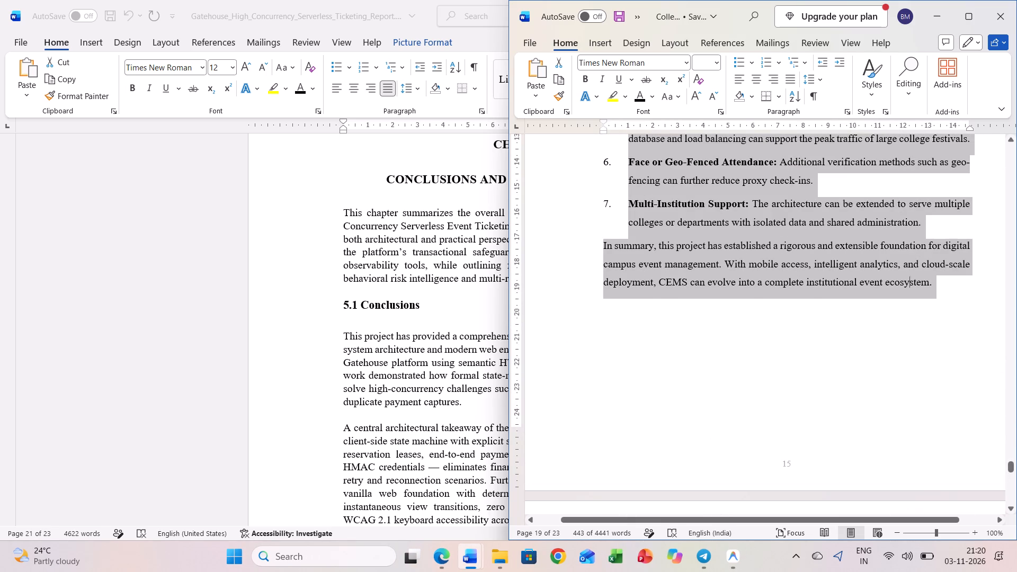
Back in the Gatehouse report, replace the Chapter 5 body below the chapter title, through the closing summary, with the copied text.
click(940, 15)
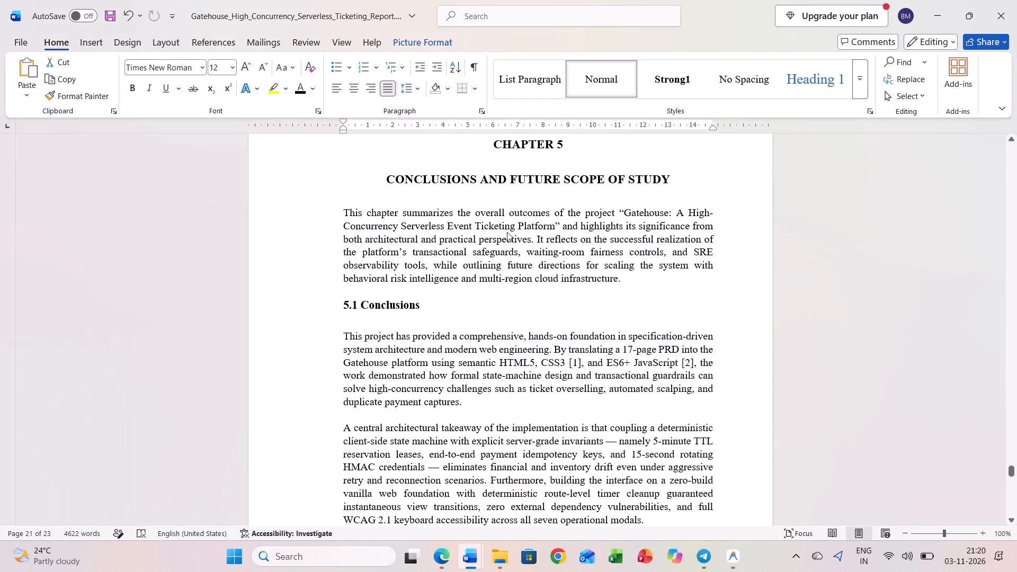
click(501, 234)
drag(345, 212, 471, 430)
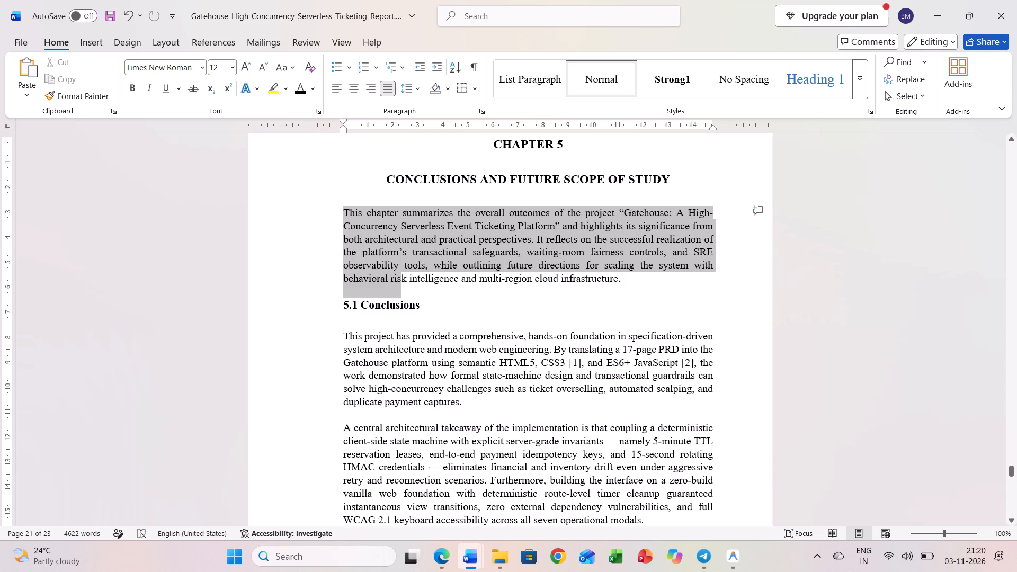
drag(471, 430, 534, 541)
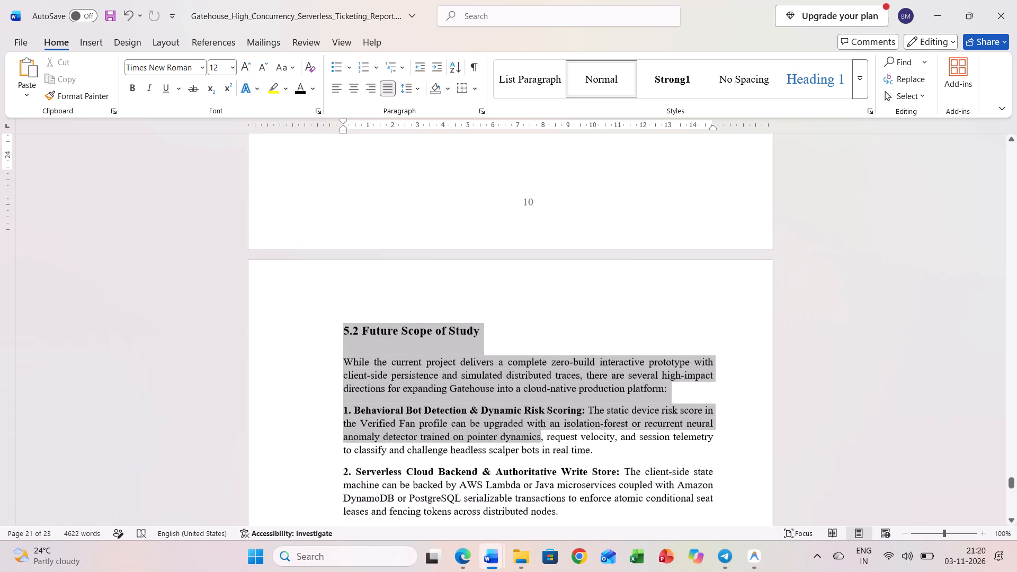
drag(534, 541, 503, 213)
key(ctrl+v)
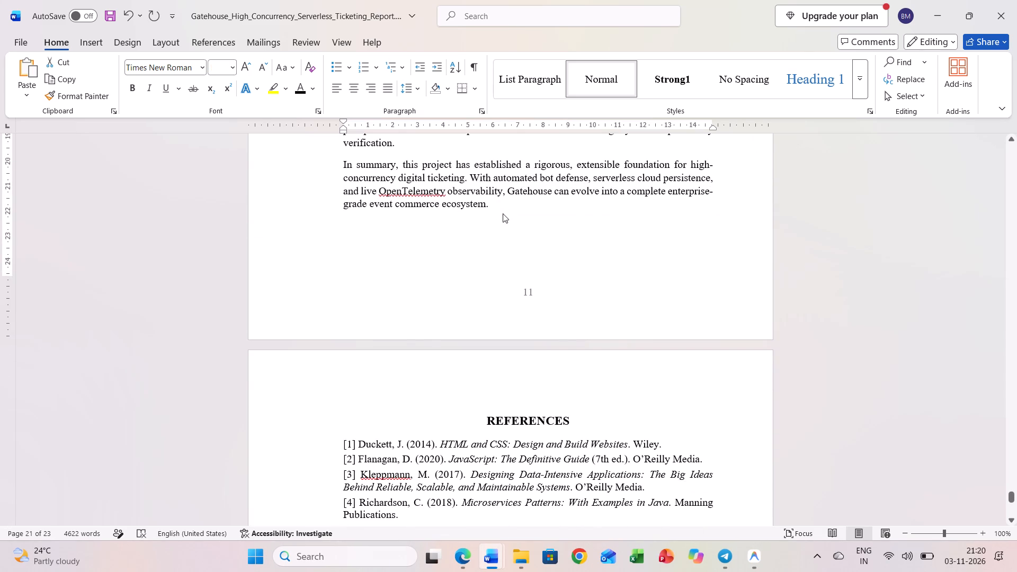
Set the font colour of the entire pasted Chapter 5 body, including its section headings, to black.
scroll(487, 254, up, 3)
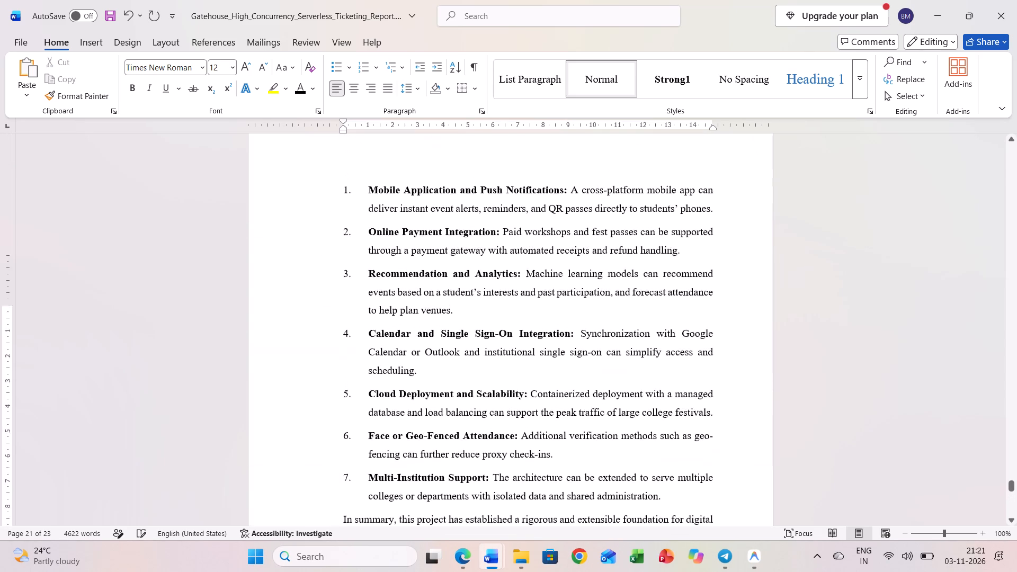
scroll(487, 254, up, 4)
scroll(487, 254, down, 1)
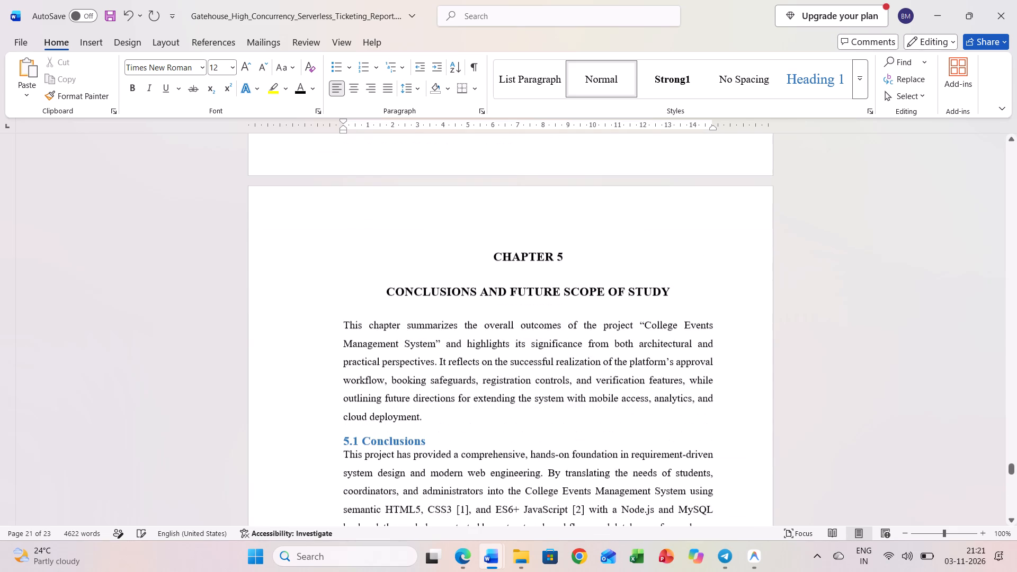
scroll(487, 254, down, 1)
drag(346, 196, 558, 543)
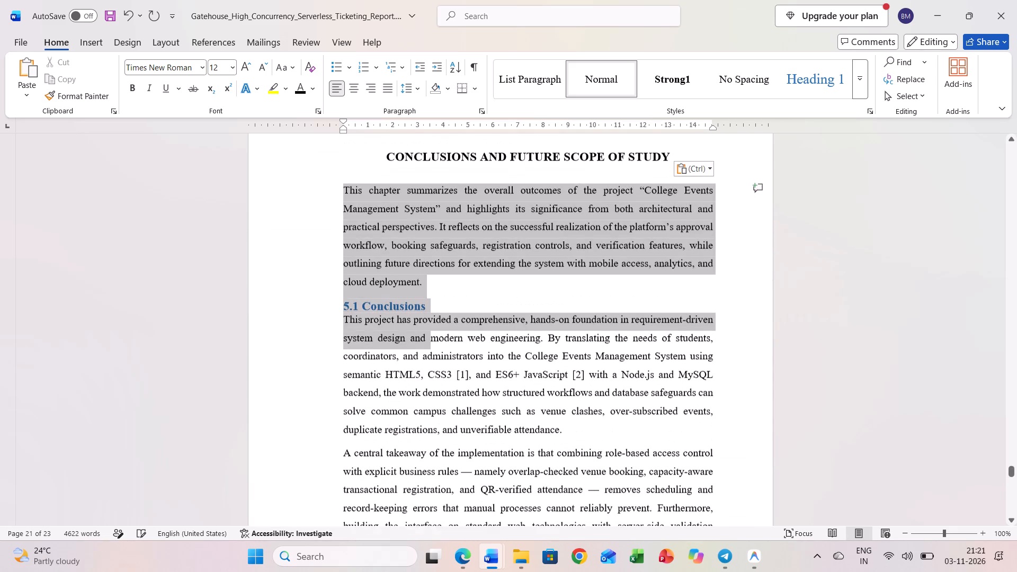
drag(558, 543, 563, 548)
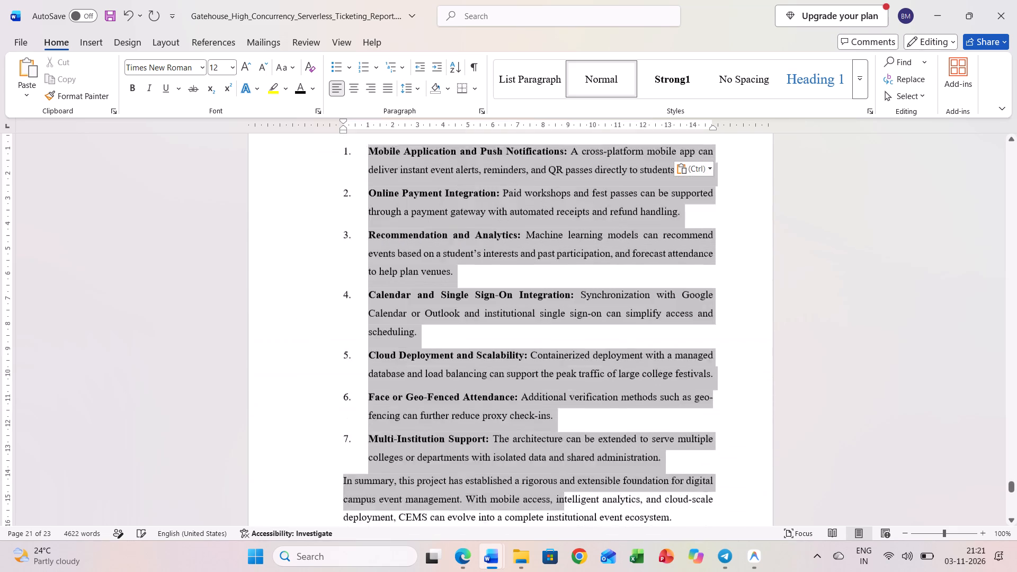
drag(563, 548, 712, 385)
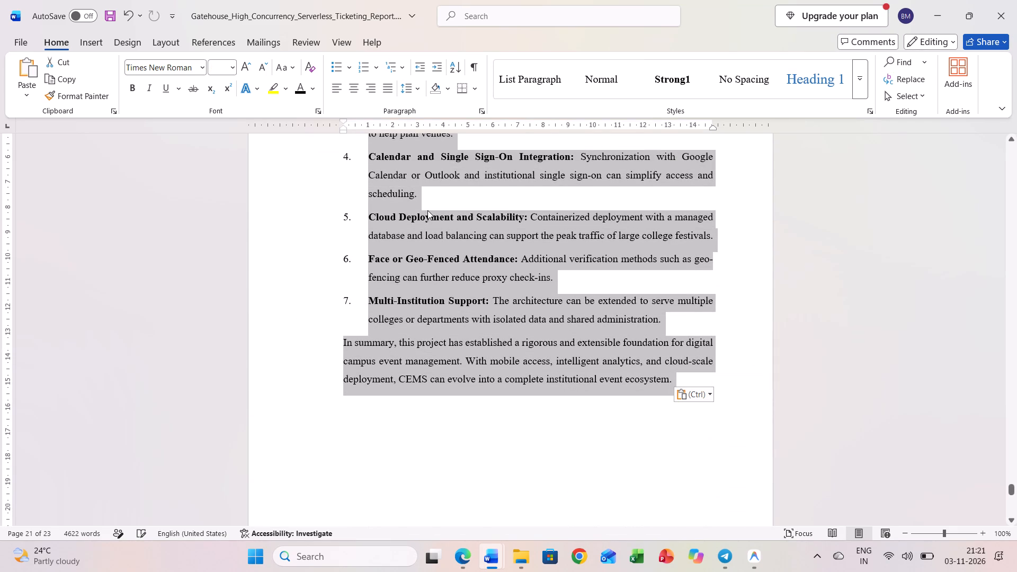
click(305, 84)
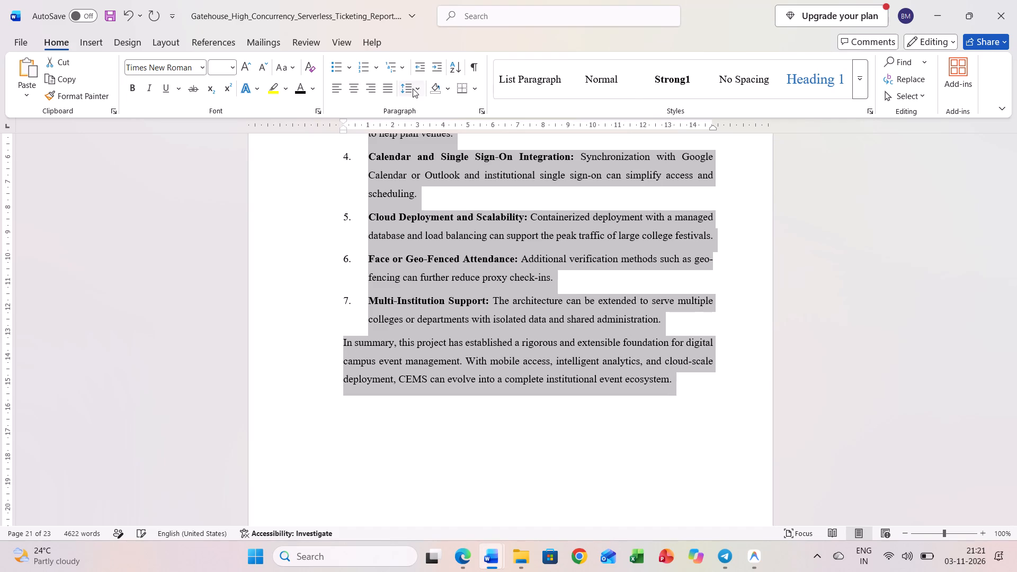
Add space before the paragraphs of the selected Chapter 5 text.
click(414, 88)
click(424, 239)
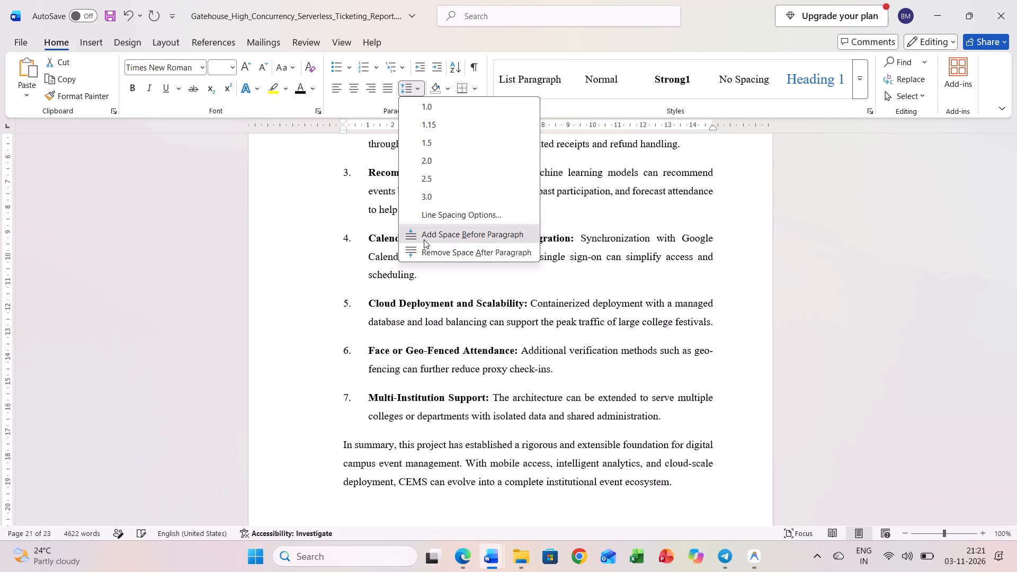
Insert two blank lines before the 5.2 Future Scope of Study heading to push it onto the following page.
scroll(403, 297, up, 2)
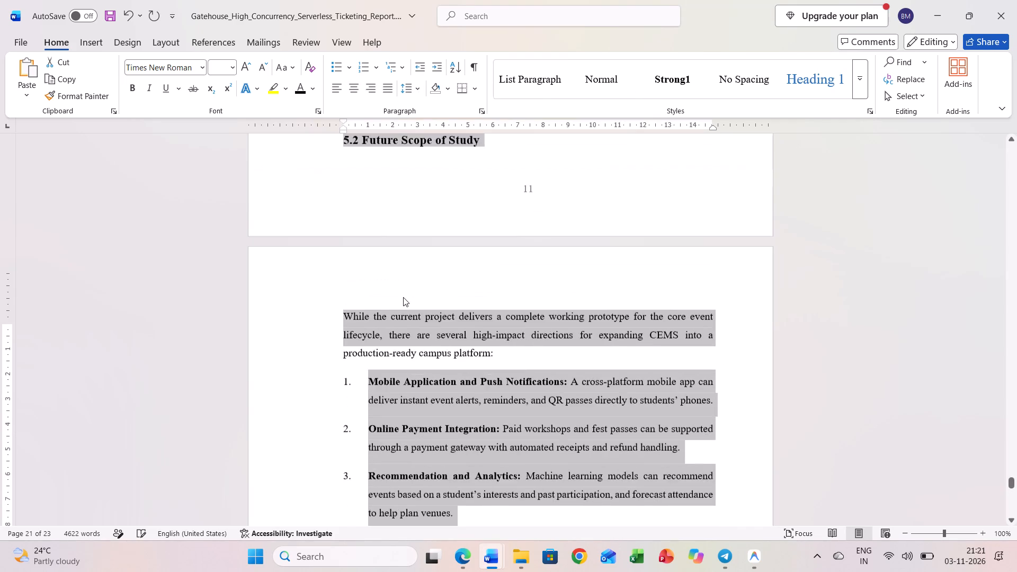
scroll(403, 297, up, 1)
click(333, 338)
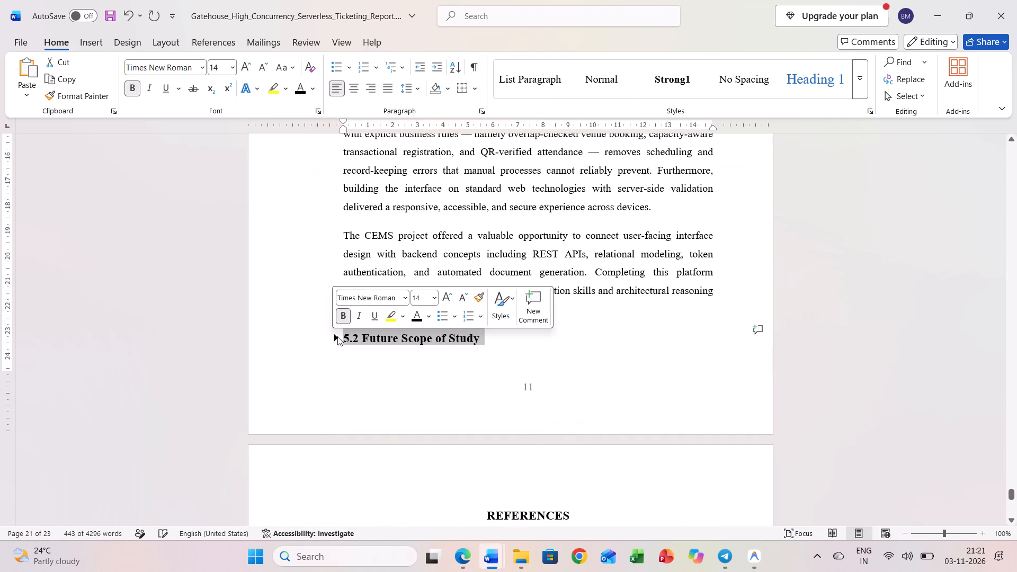
click(337, 336)
click(346, 336)
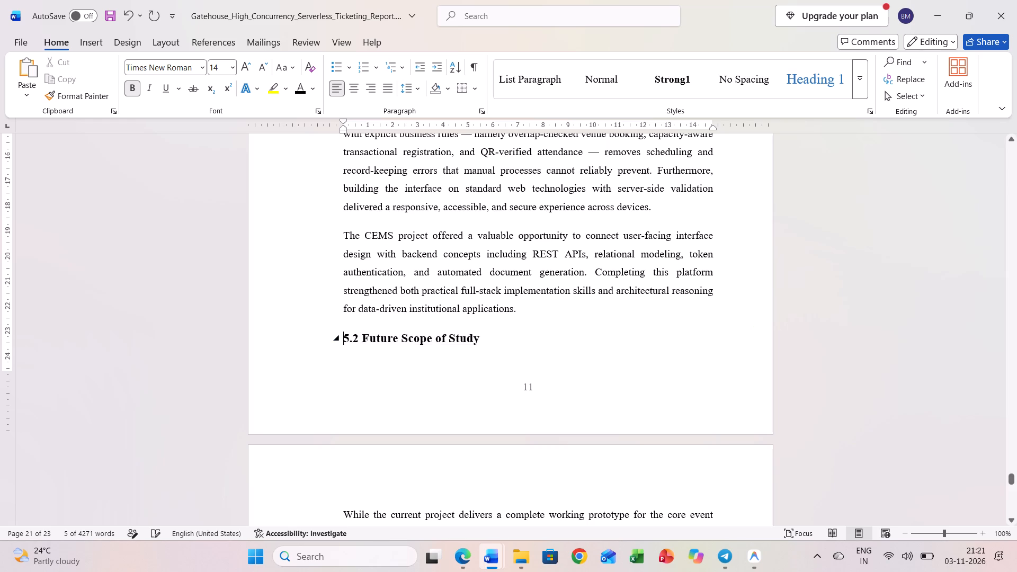
key(Return)
key(Return)
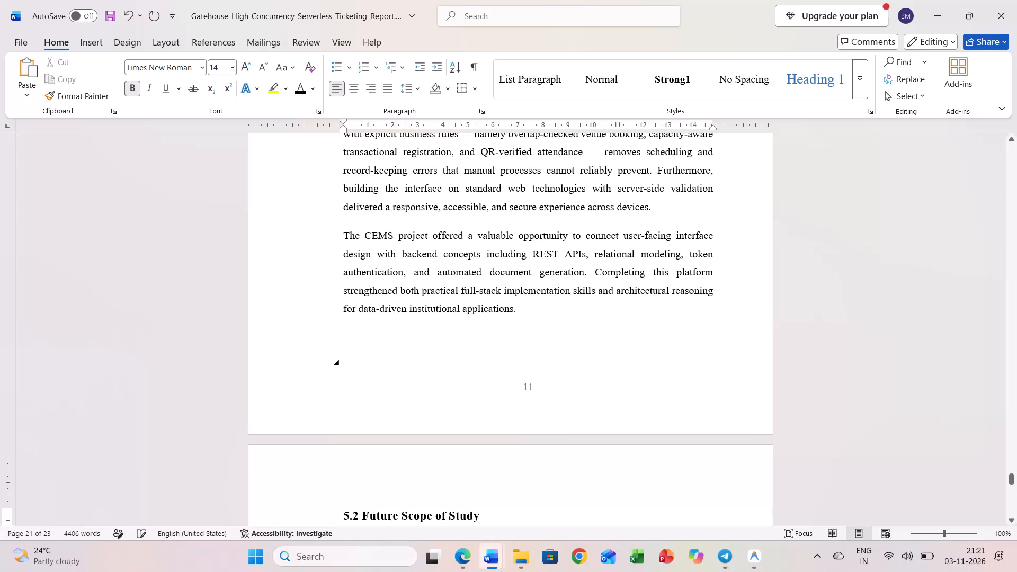
Check the page layout of Chapter 5 and examine the report's existing References list through its last entry.
scroll(420, 327, up, 3)
scroll(420, 327, down, 4)
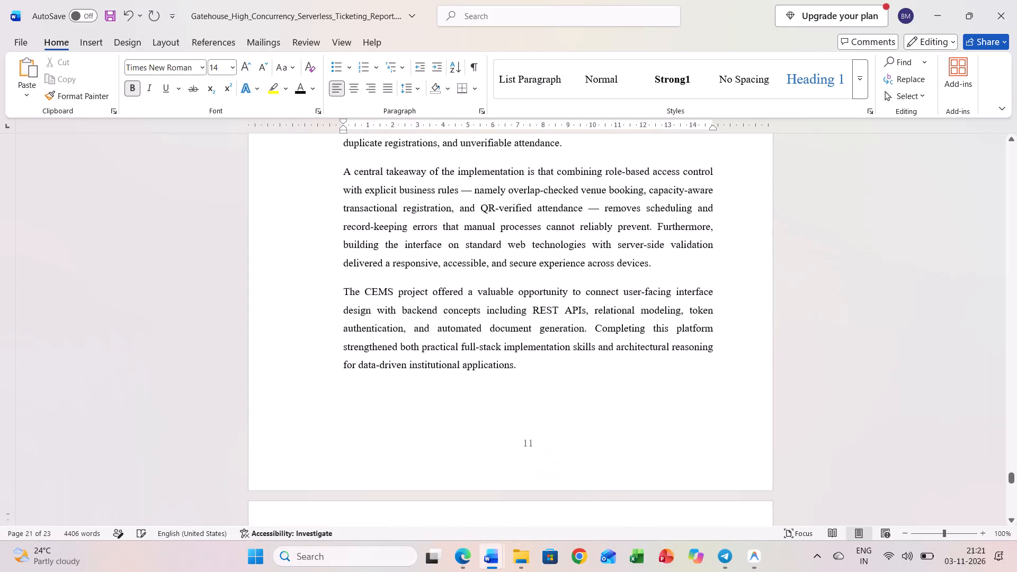
scroll(420, 327, down, 6)
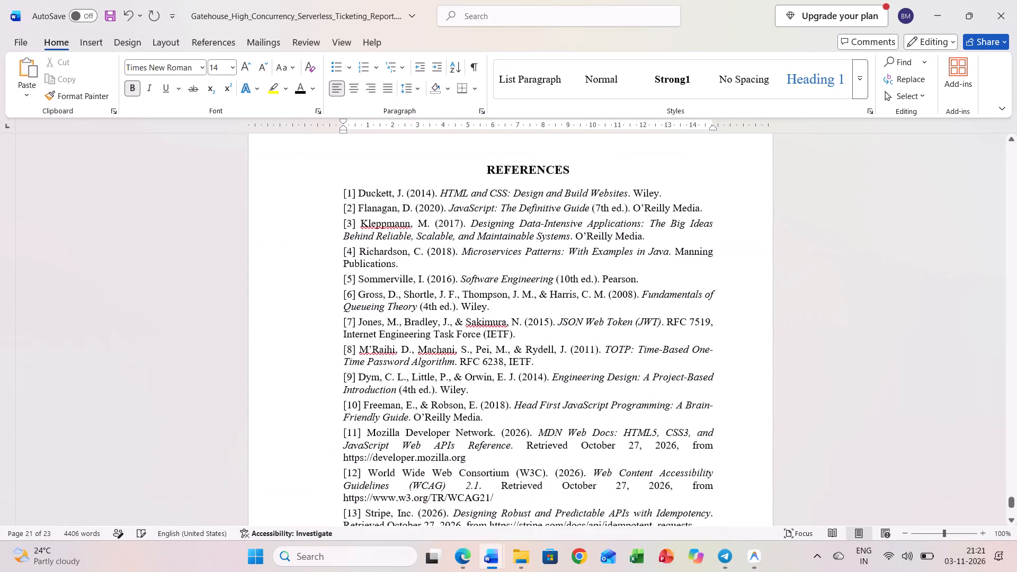
scroll(420, 327, down, 4)
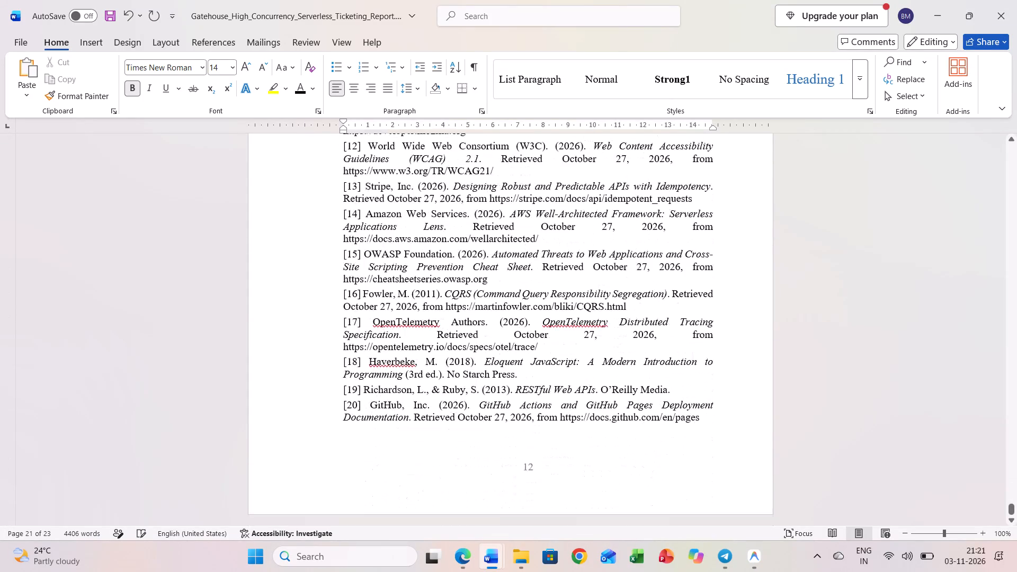
scroll(420, 327, up, 2)
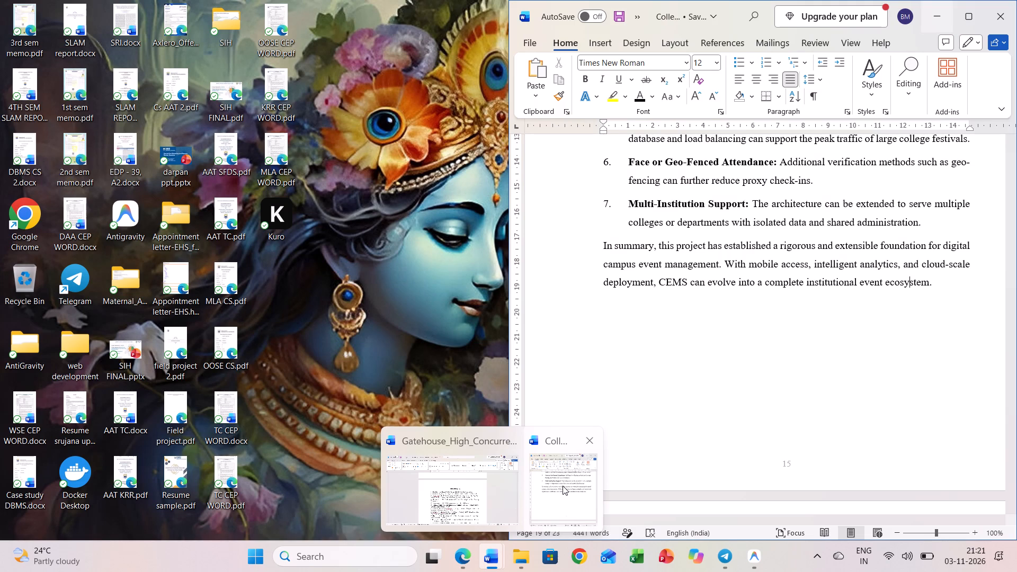
Copy reference entries [1] to [18] from the College Events report, leaving out the REFERENCES heading, and return to the Gatehouse report.
click(563, 486)
scroll(652, 447, down, 2)
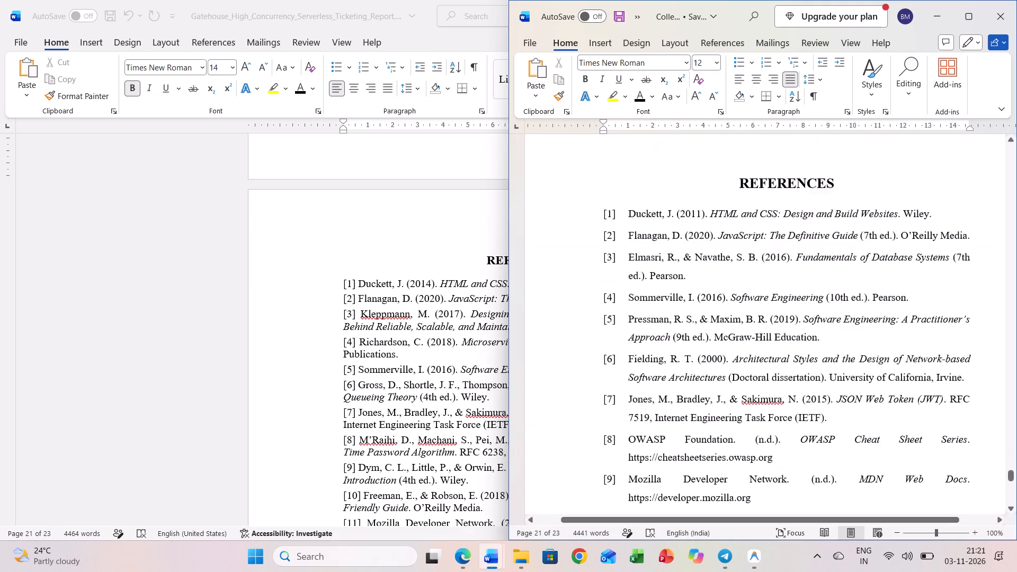
scroll(652, 447, down, 1)
scroll(631, 190, up, 1)
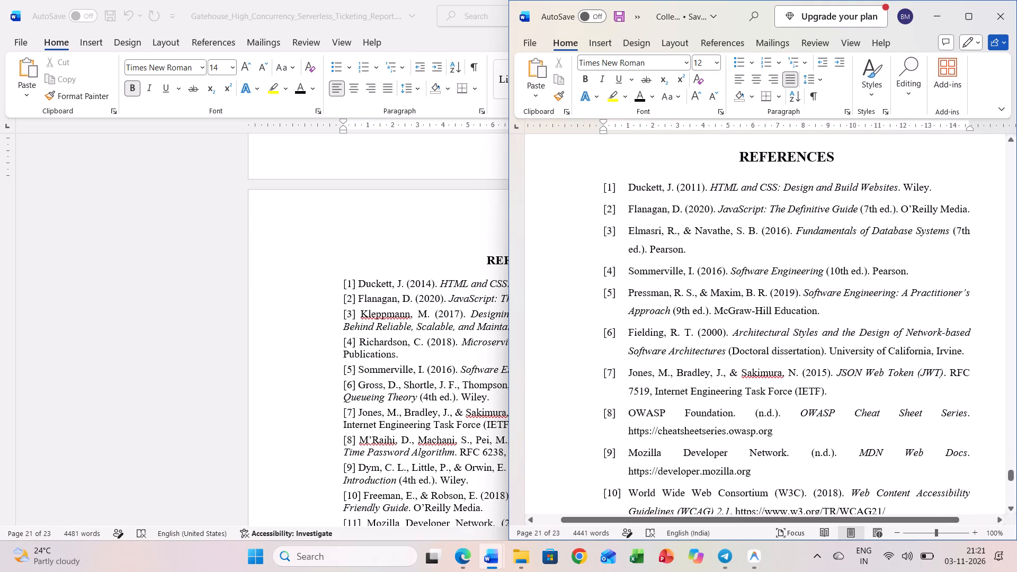
drag(599, 184, 734, 559)
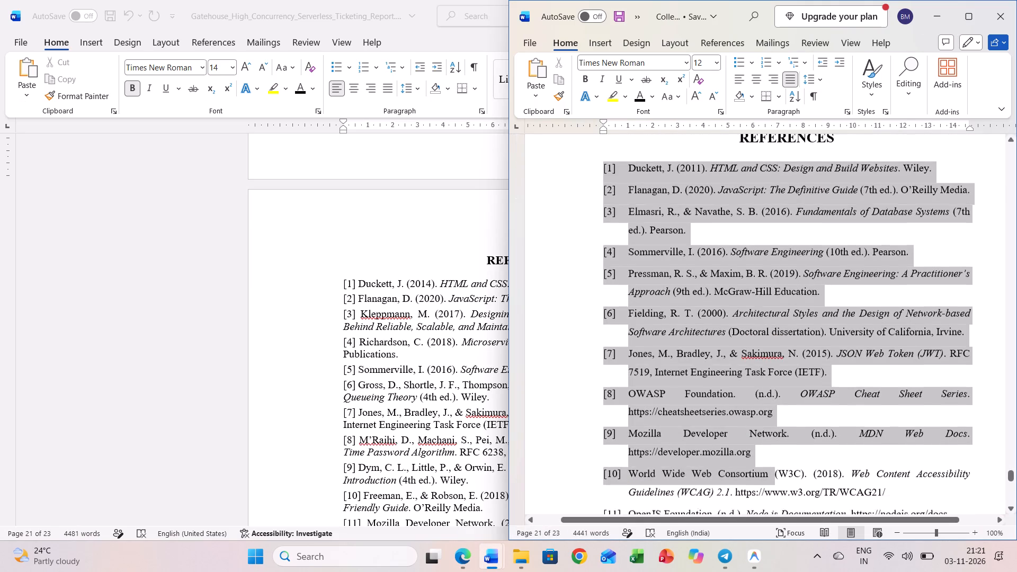
drag(734, 559, 949, 250)
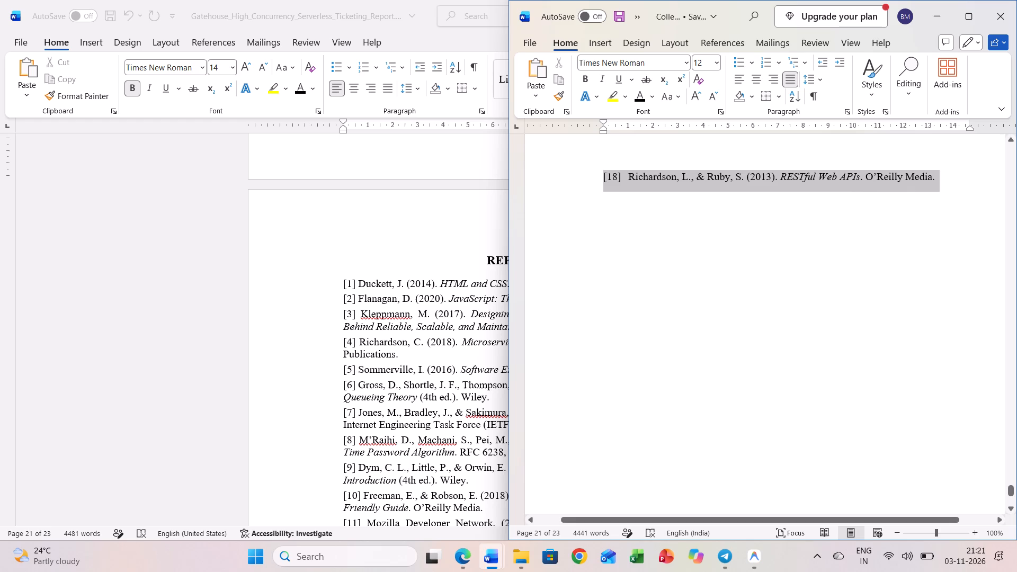
drag(949, 250, 987, 219)
key(ctrl+v)
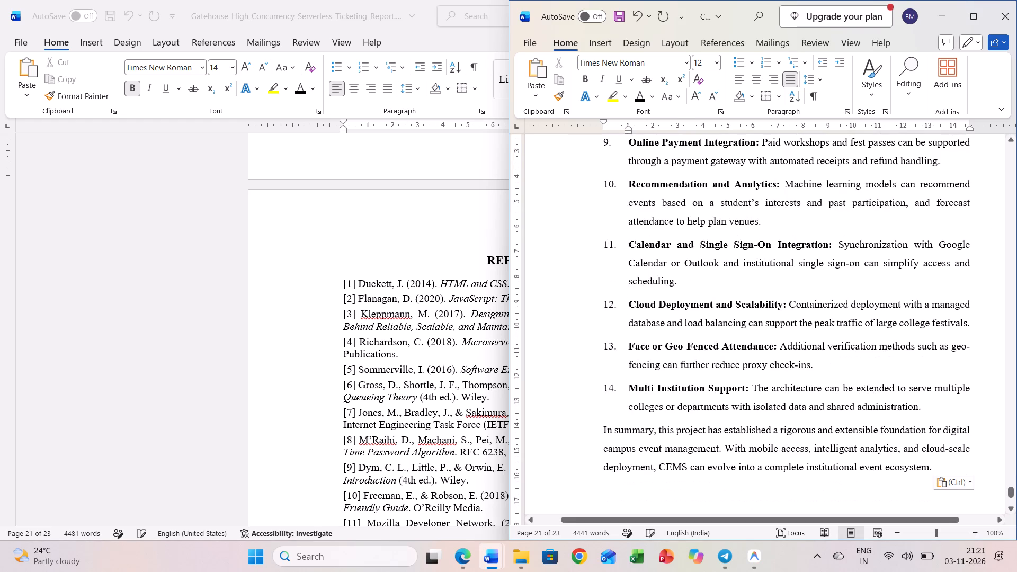
key(ctrl+z)
key(ctrl+c)
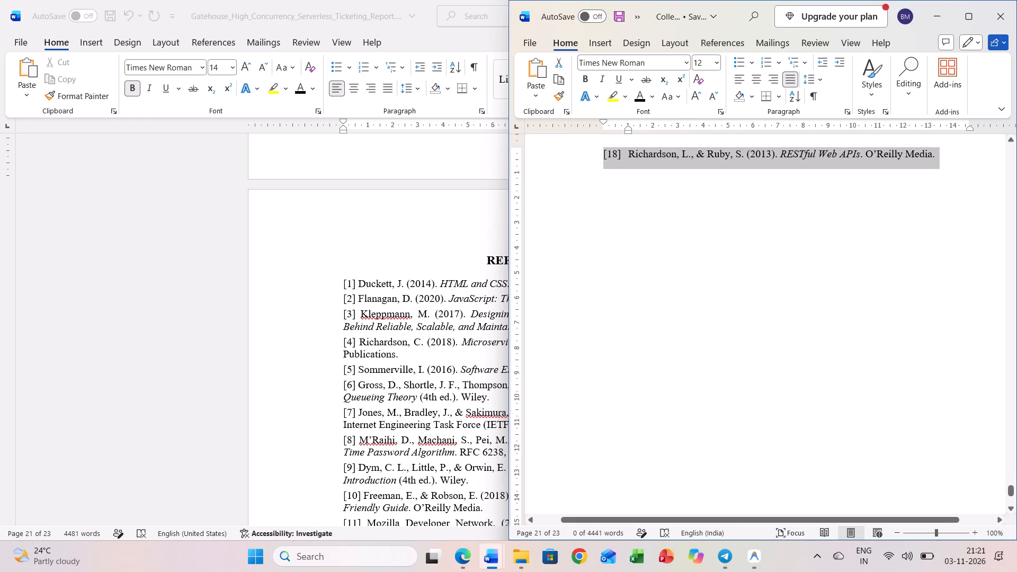
scroll(802, 251, down, 2)
click(802, 251)
click(942, 20)
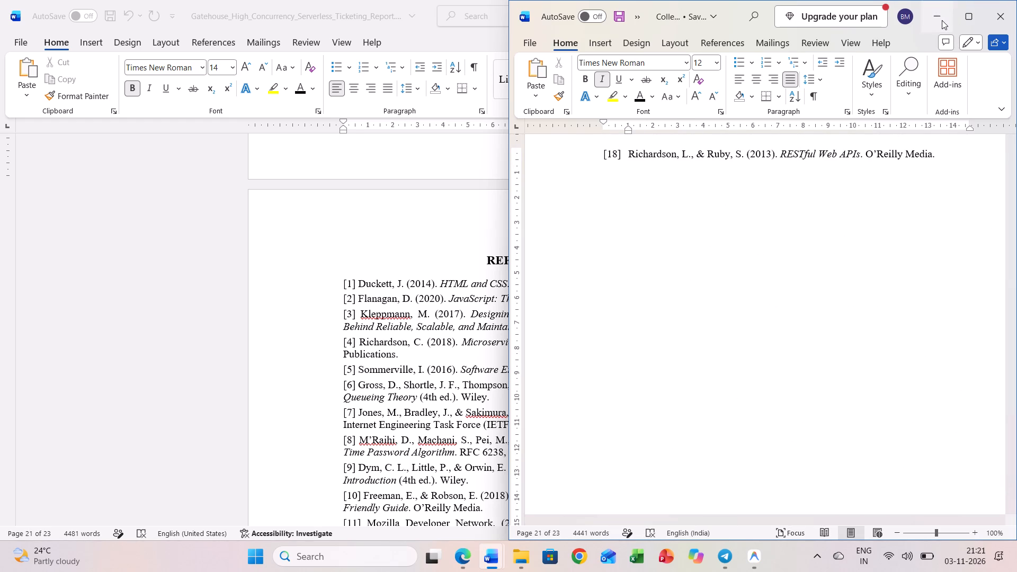
Replace all twenty entries under the Gatehouse report's REFERENCES heading with the copied College Events reference list.
click(548, 261)
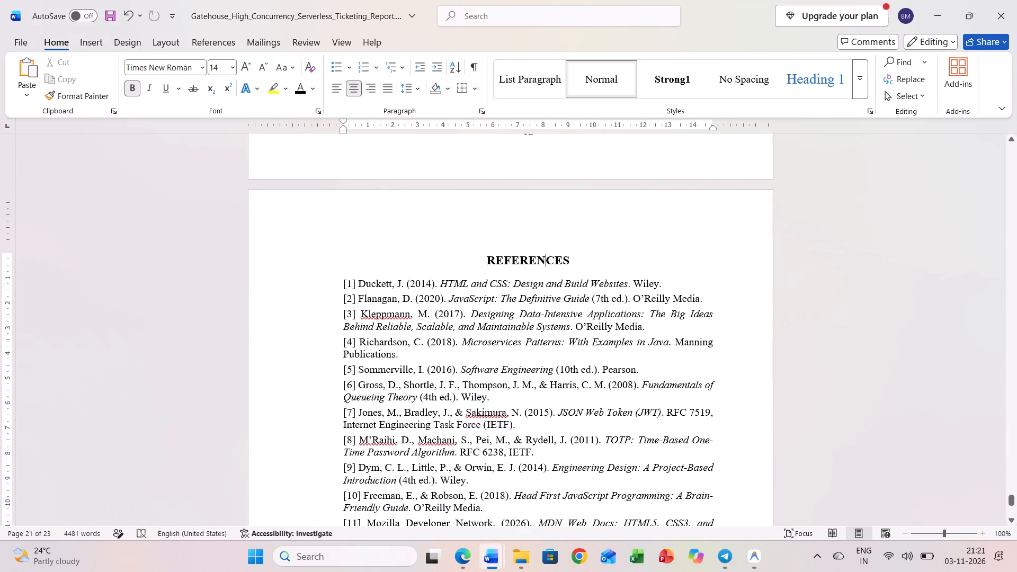
drag(341, 281, 534, 571)
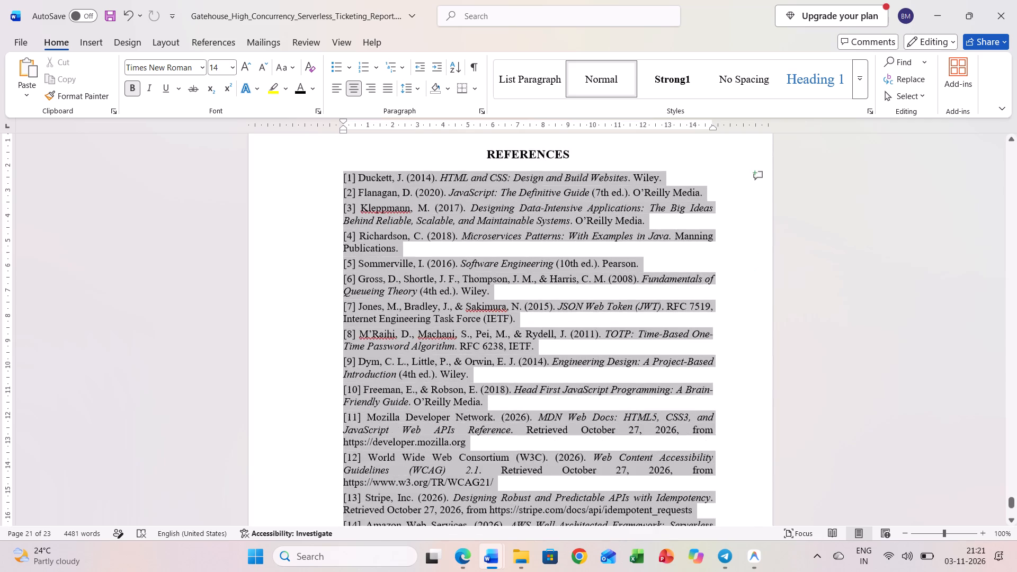
drag(534, 571, 744, 396)
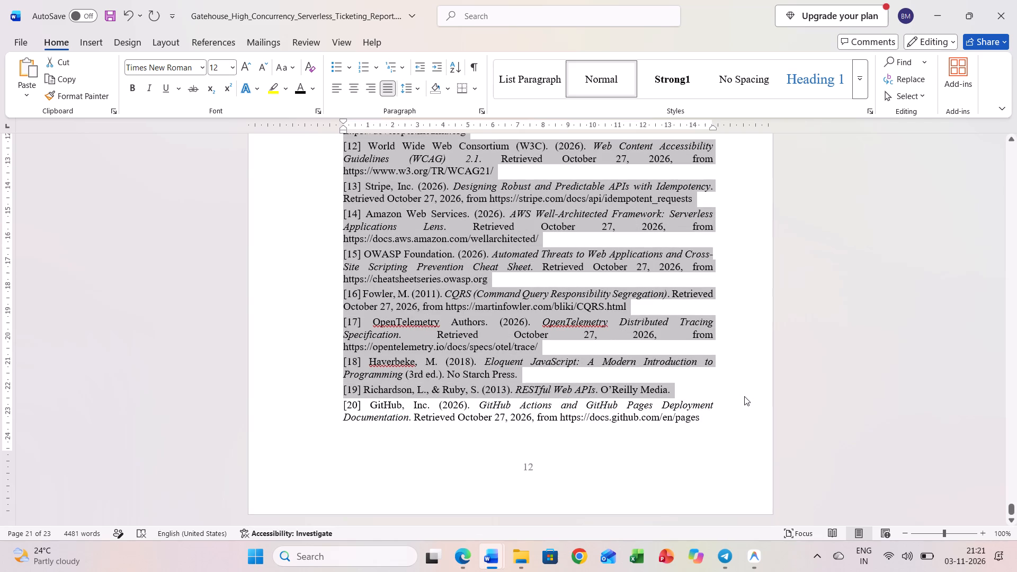
drag(715, 423, 653, 409)
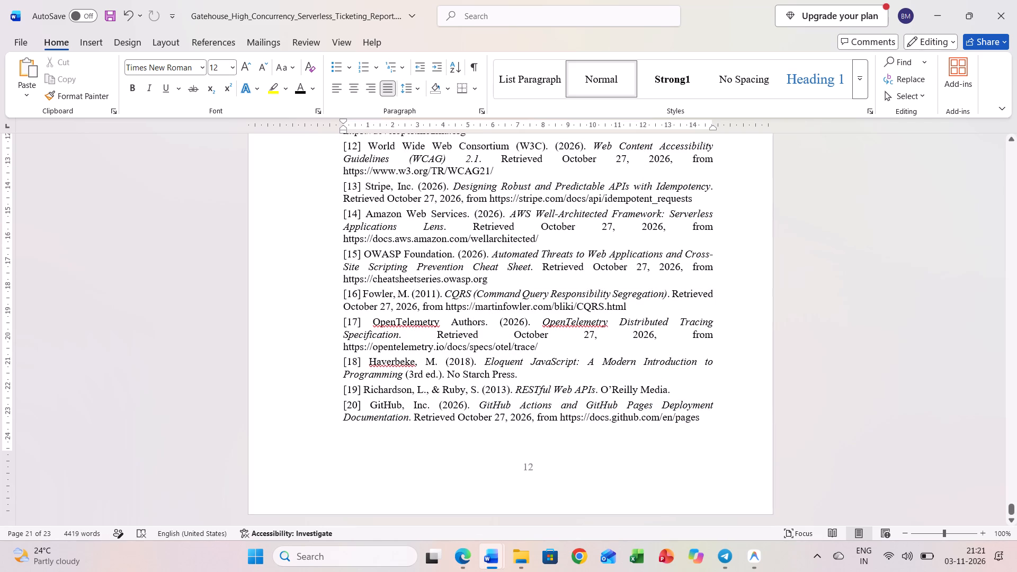
scroll(654, 372, up, 2)
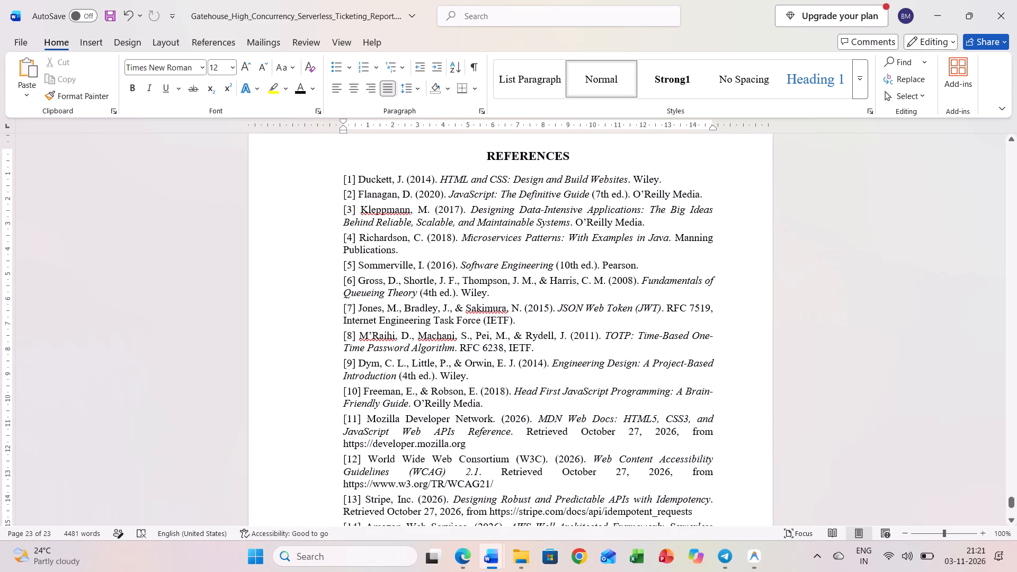
drag(342, 178, 625, 551)
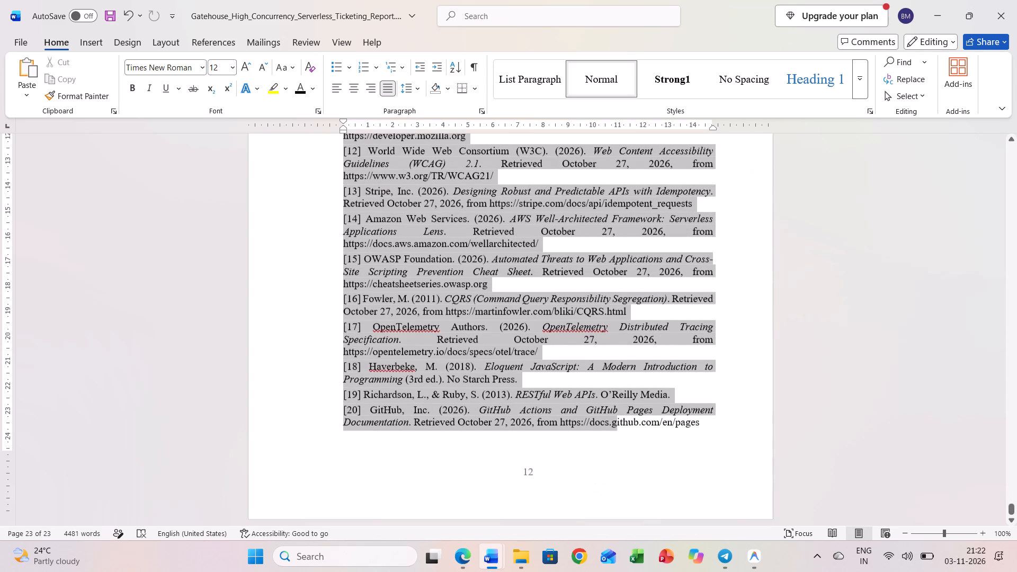
drag(625, 551, 717, 428)
key(ctrl+v)
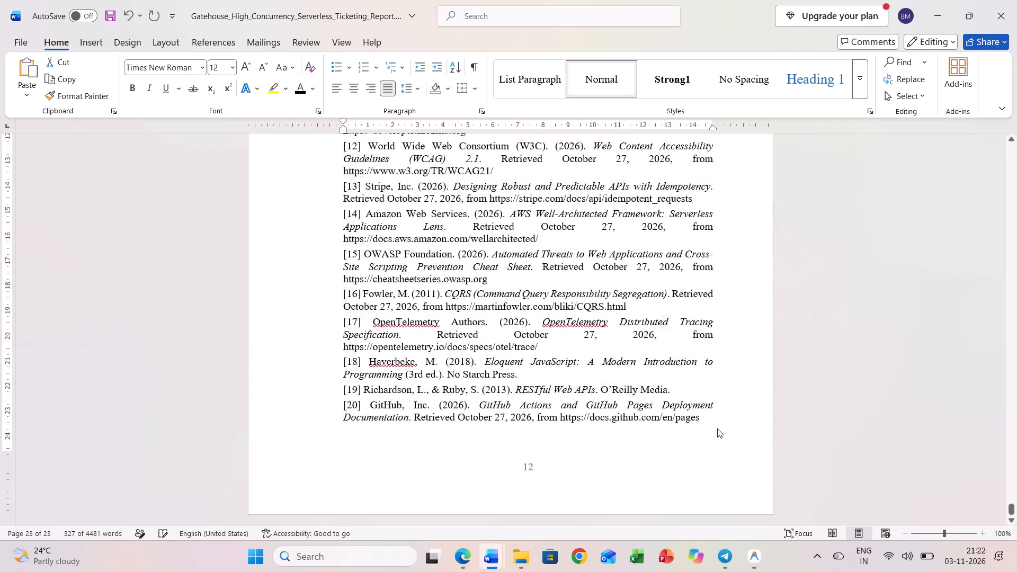
Delete reference [18], RESTful Web APIs, and the empty line left on the overflow page so the references end at [17].
scroll(551, 452, down, 1)
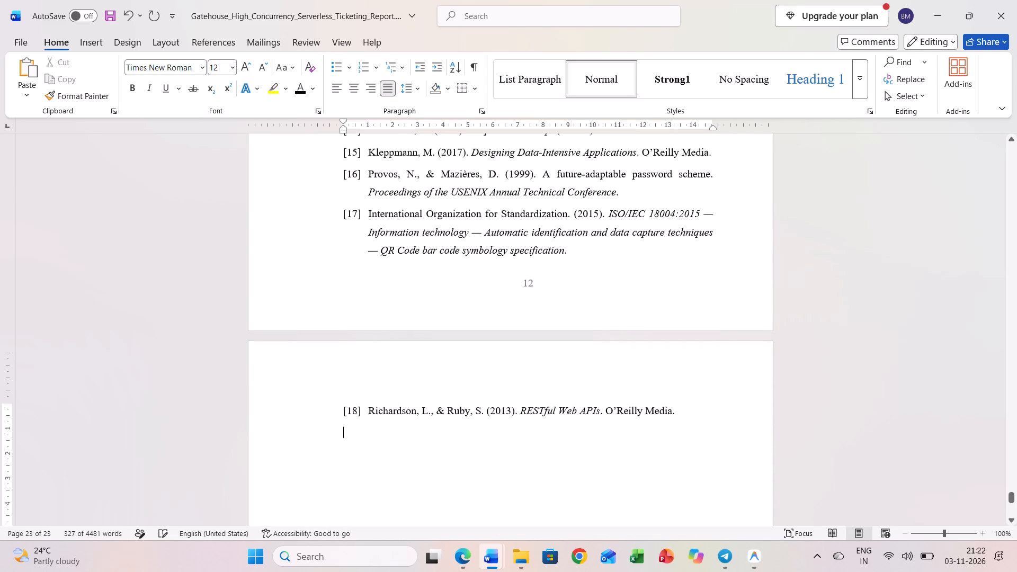
drag(345, 409, 677, 406)
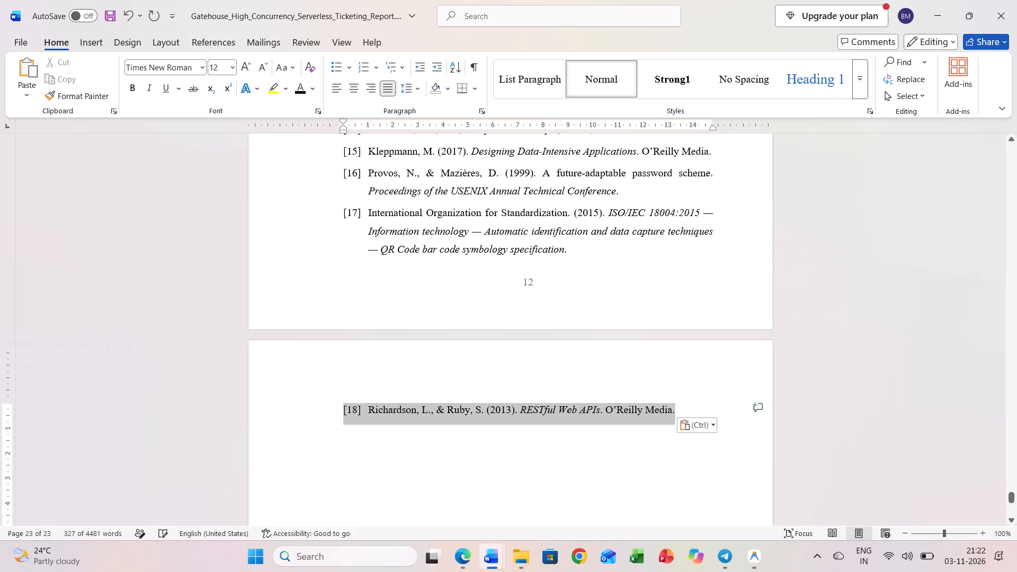
drag(677, 406, 697, 406)
key(BackSpace)
key(BackSpace)
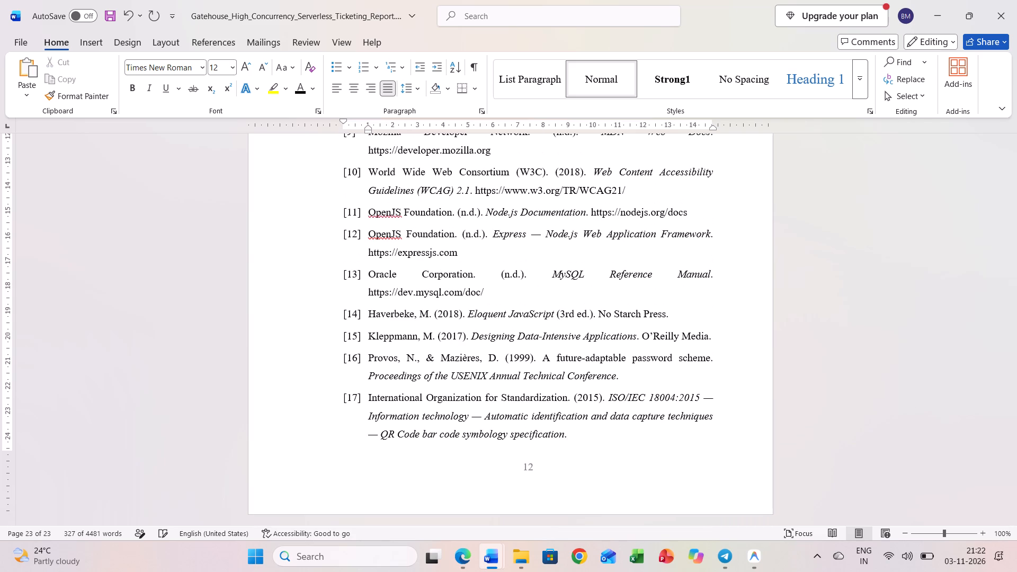
Save the report as EDP REPORT.docx in the OneDrive Documents folder, replacing the existing file of that name.
scroll(489, 311, up, 6)
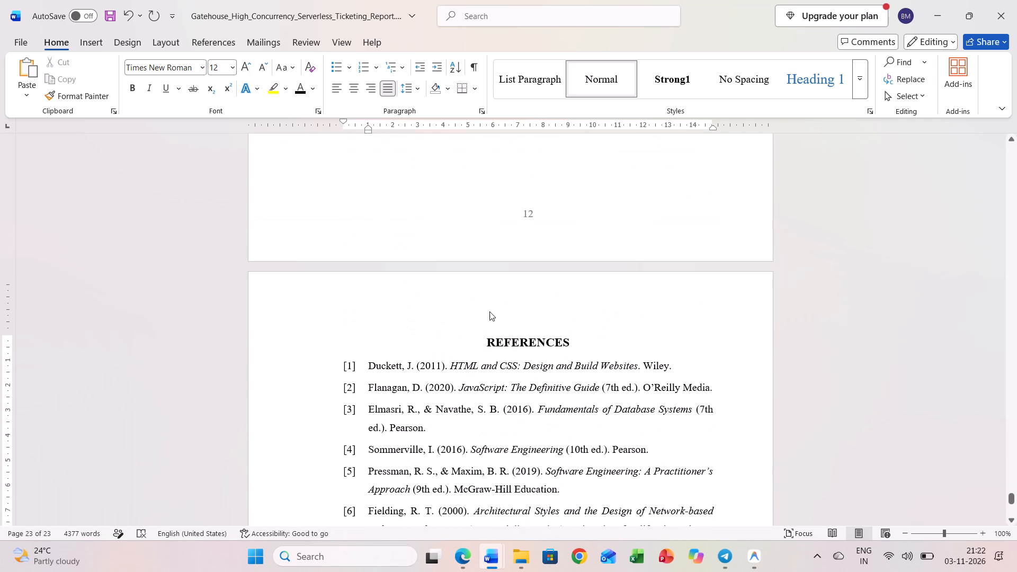
scroll(489, 311, up, 8)
scroll(489, 311, up, 20)
scroll(489, 311, up, 20)
scroll(489, 311, up, 20)
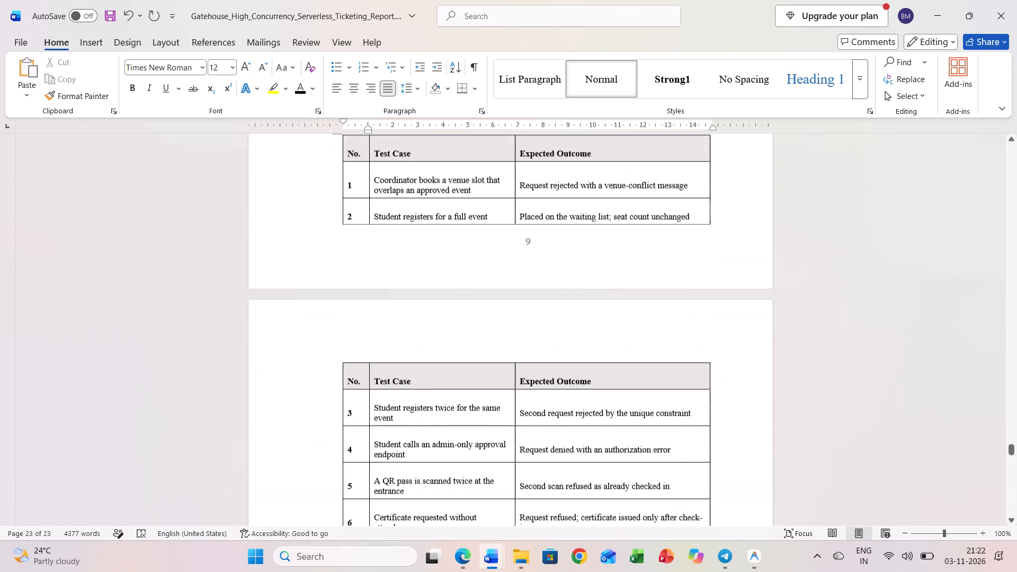
scroll(489, 311, up, 20)
scroll(489, 311, up, 20)
scroll(489, 311, up, 20)
click(25, 47)
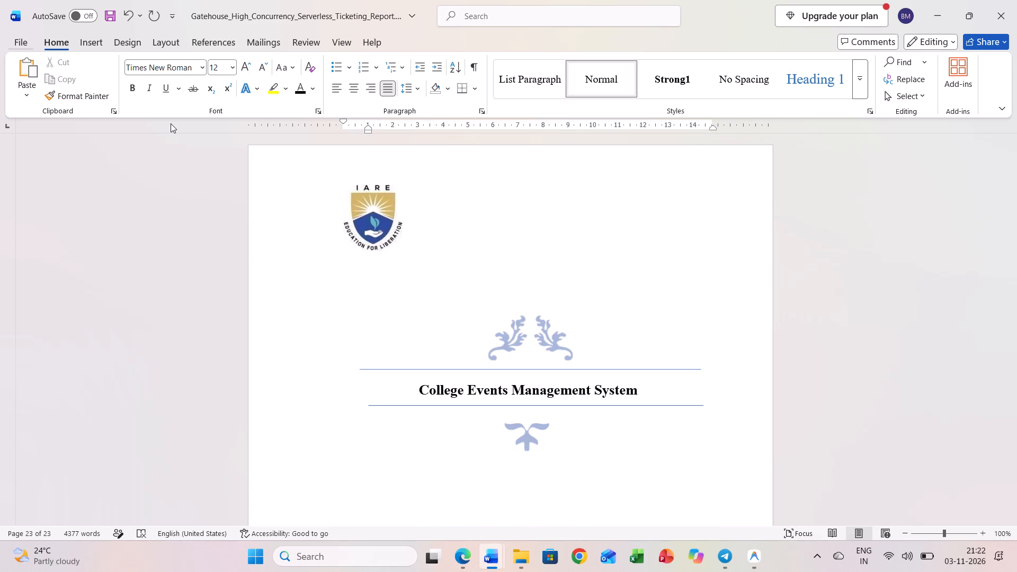
click(399, 235)
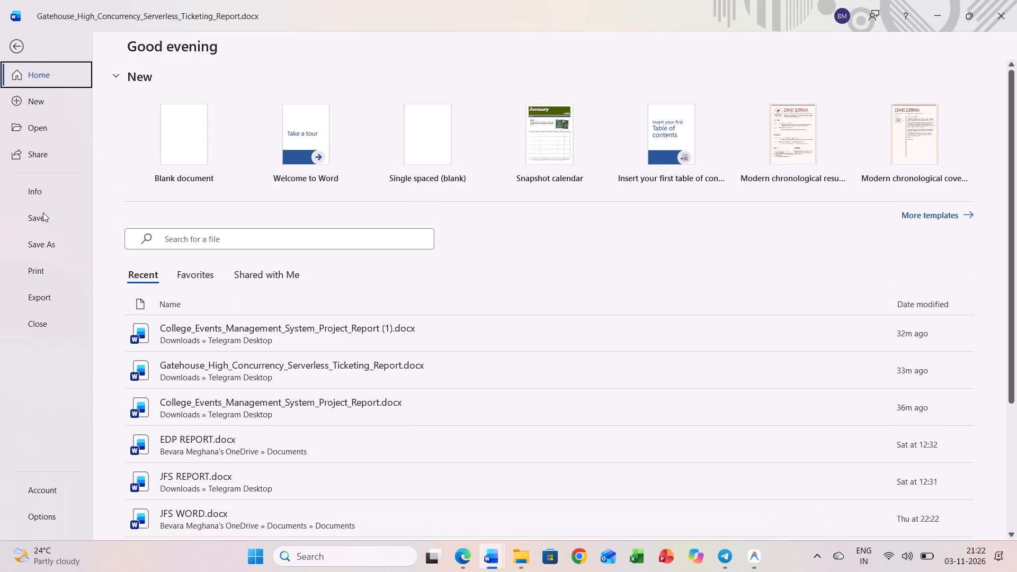
click(43, 240)
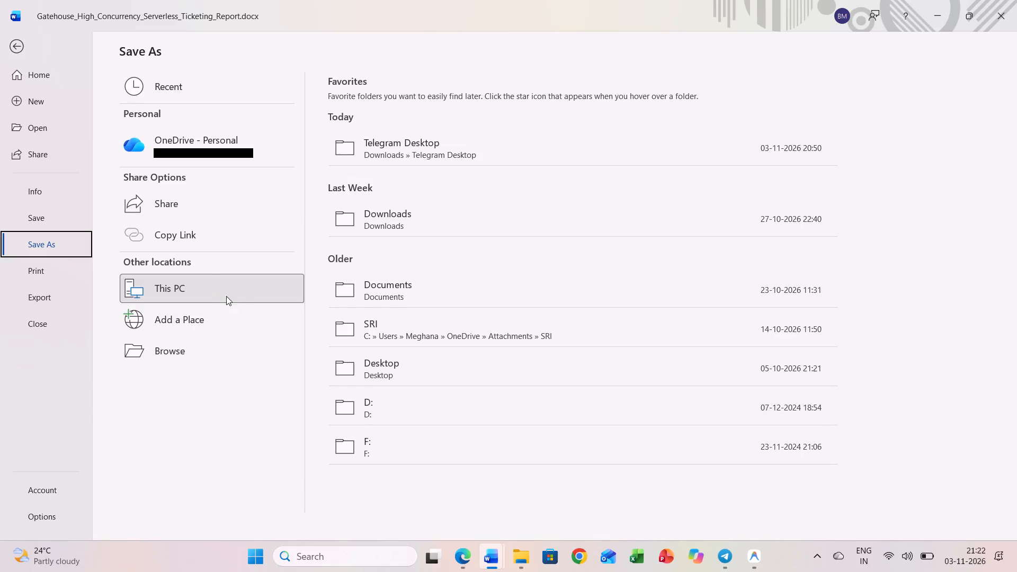
double_click(251, 283)
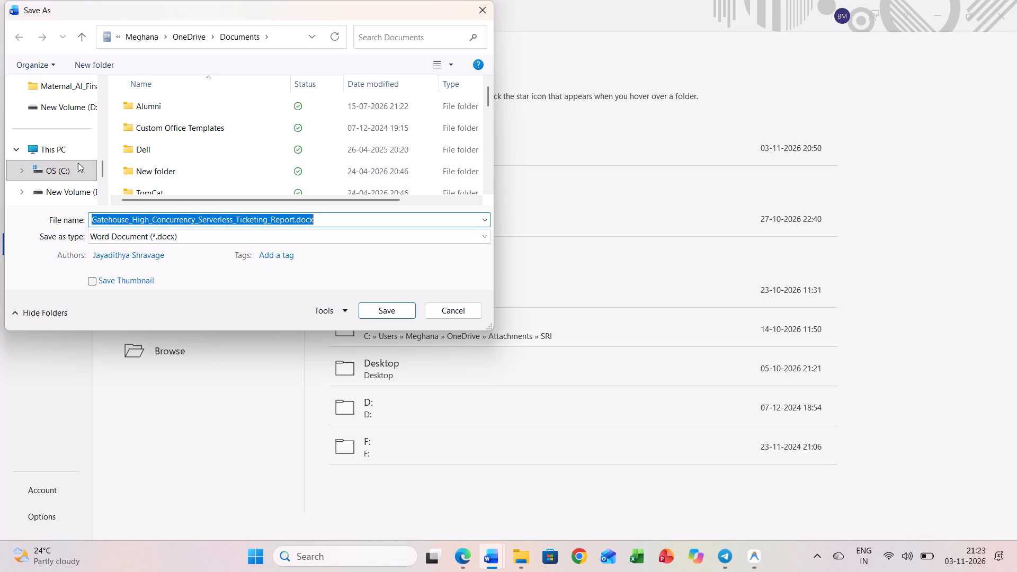
scroll(53, 137, up, 2)
click(48, 166)
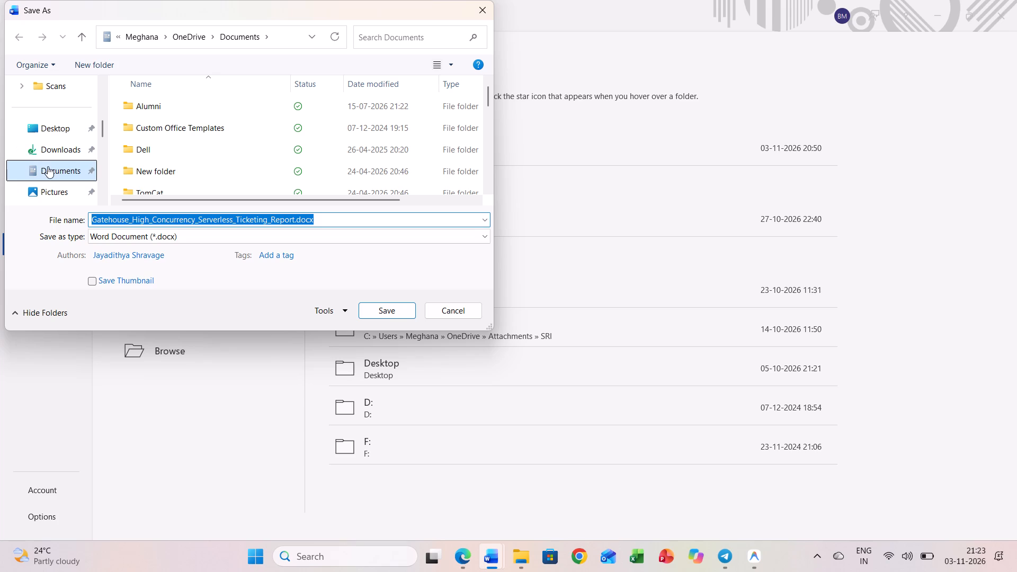
click(329, 222)
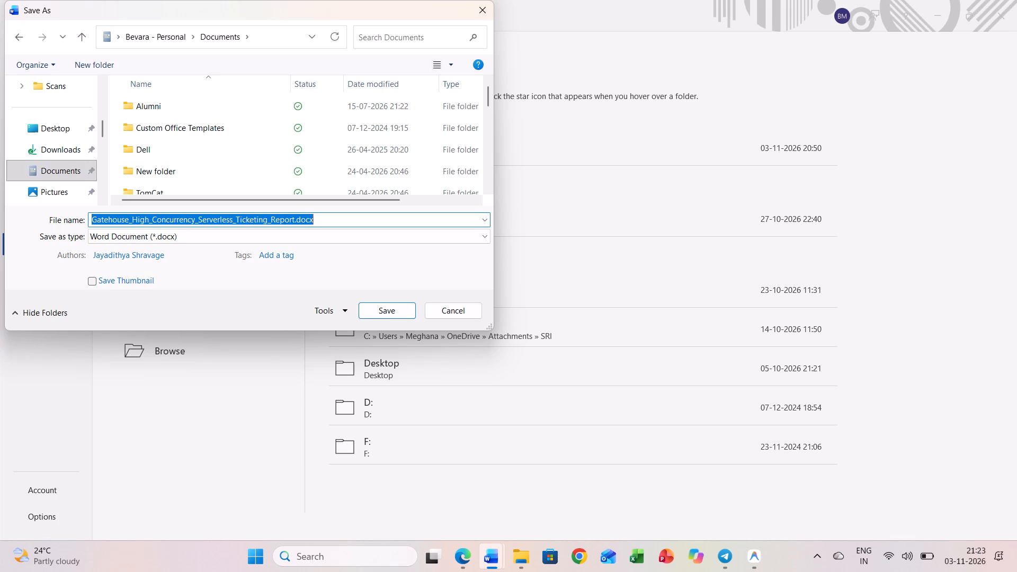
text(ED)
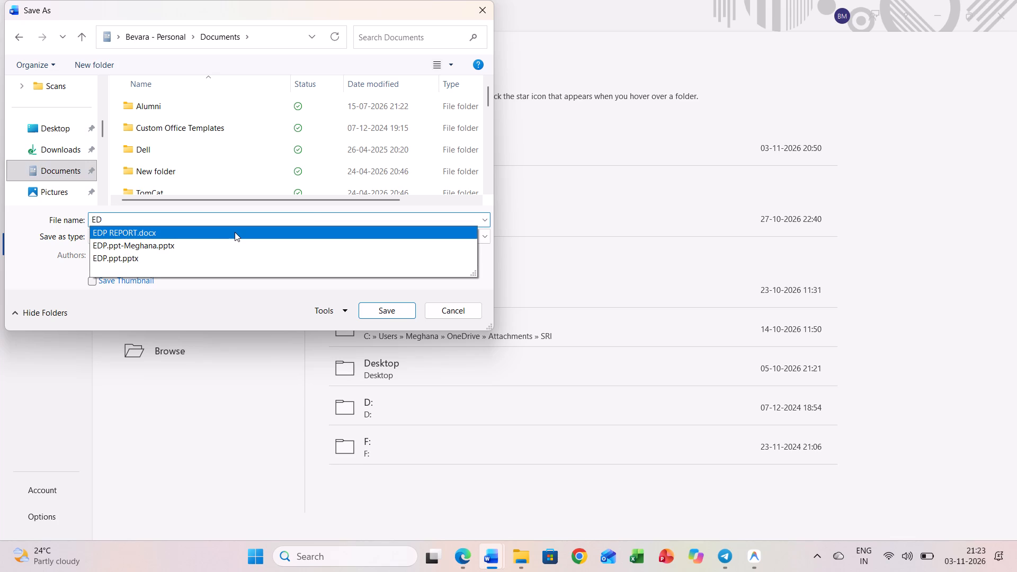
click(236, 232)
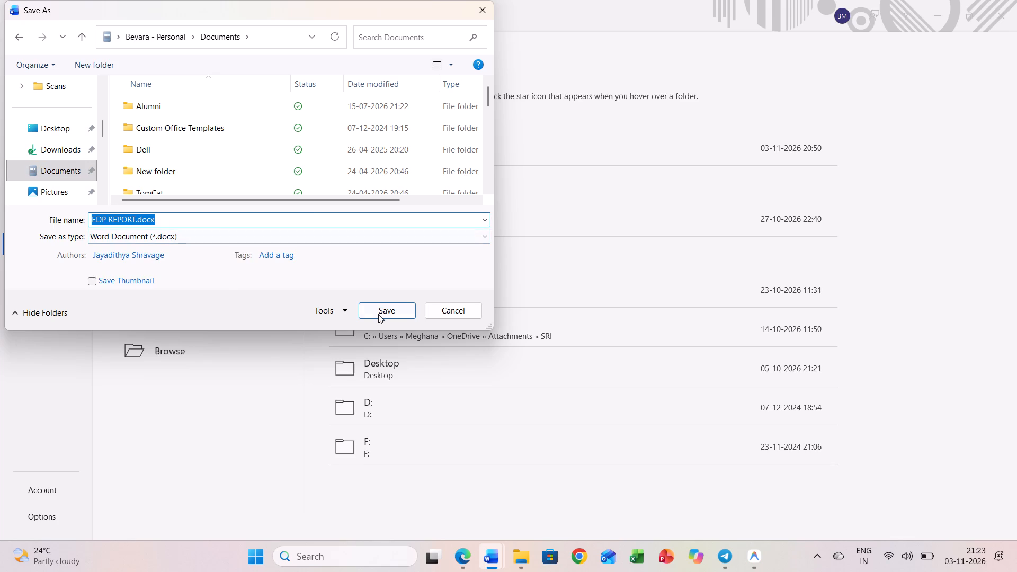
click(378, 314)
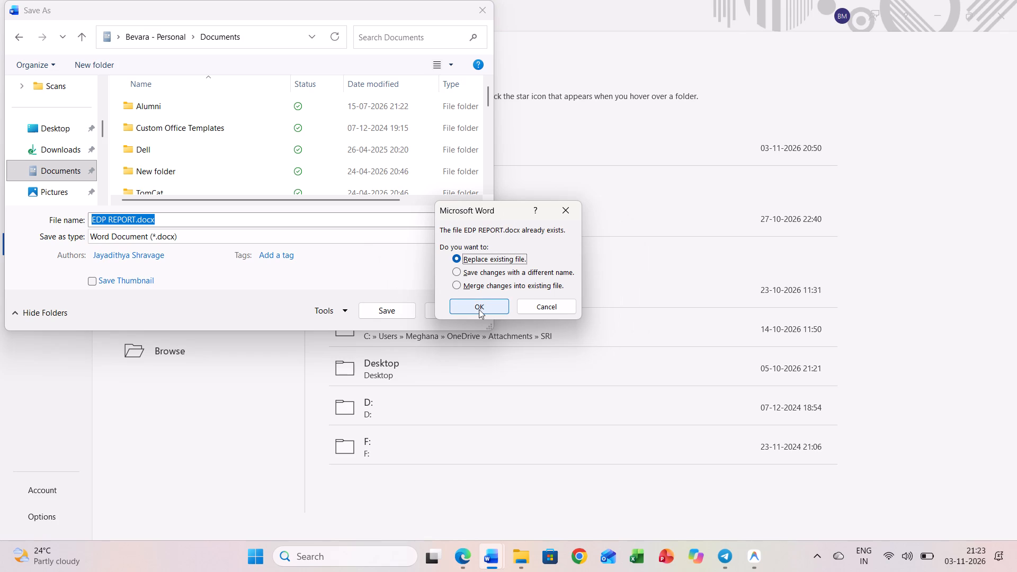
click(478, 310)
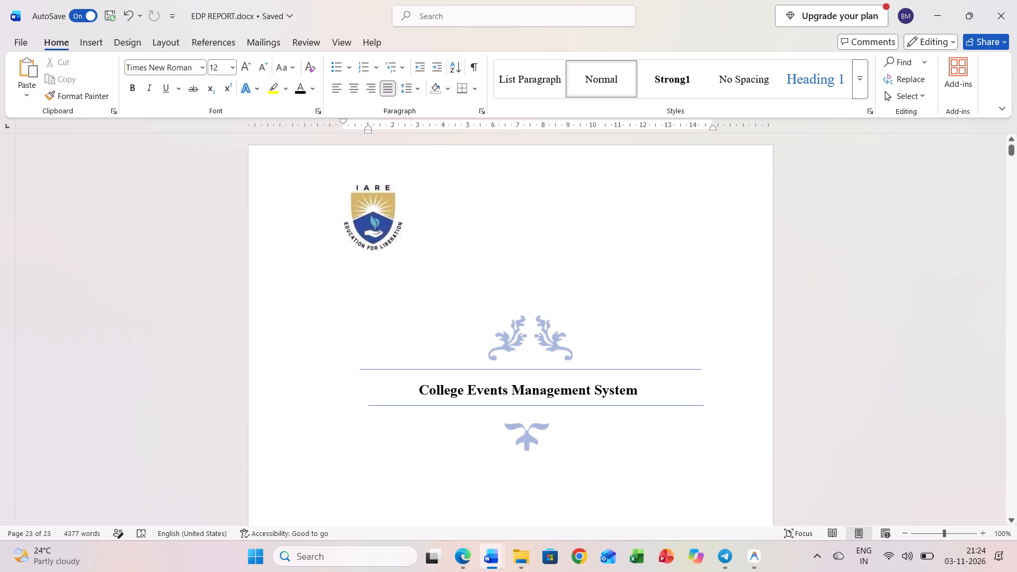
Save a copy of the report in the Documents folder as a PDF named EDP REPORT.
click(33, 46)
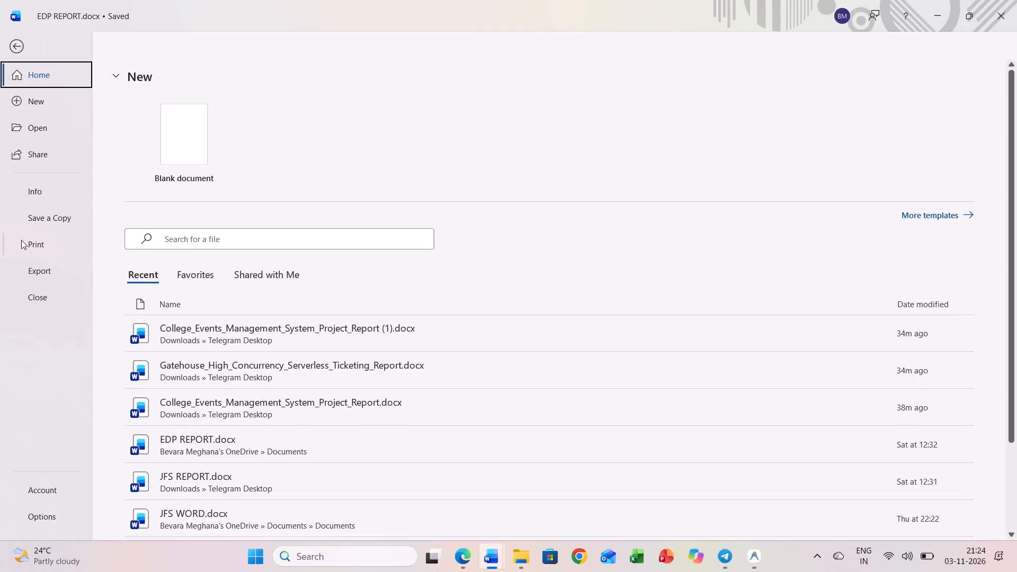
click(34, 216)
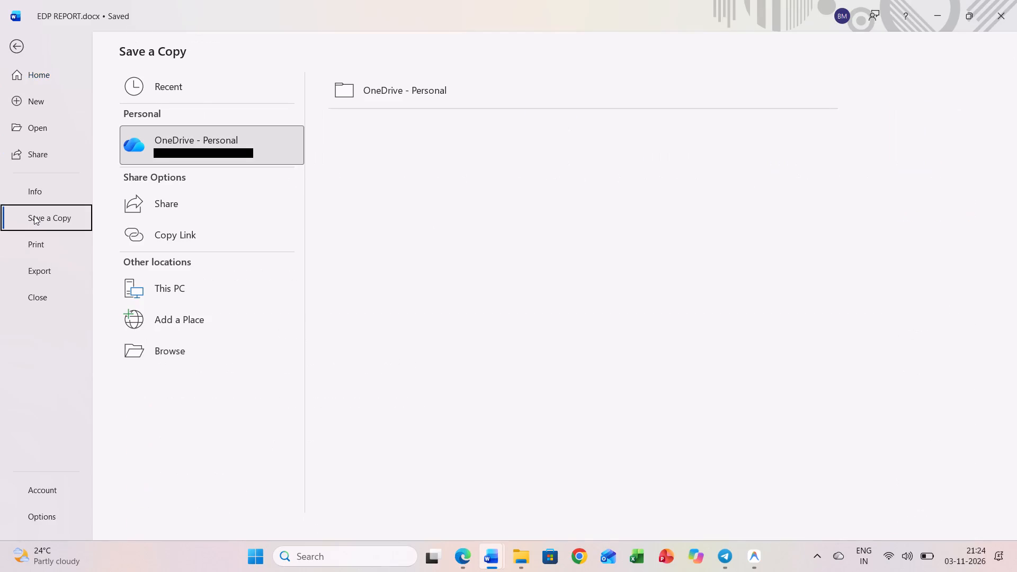
double_click(189, 284)
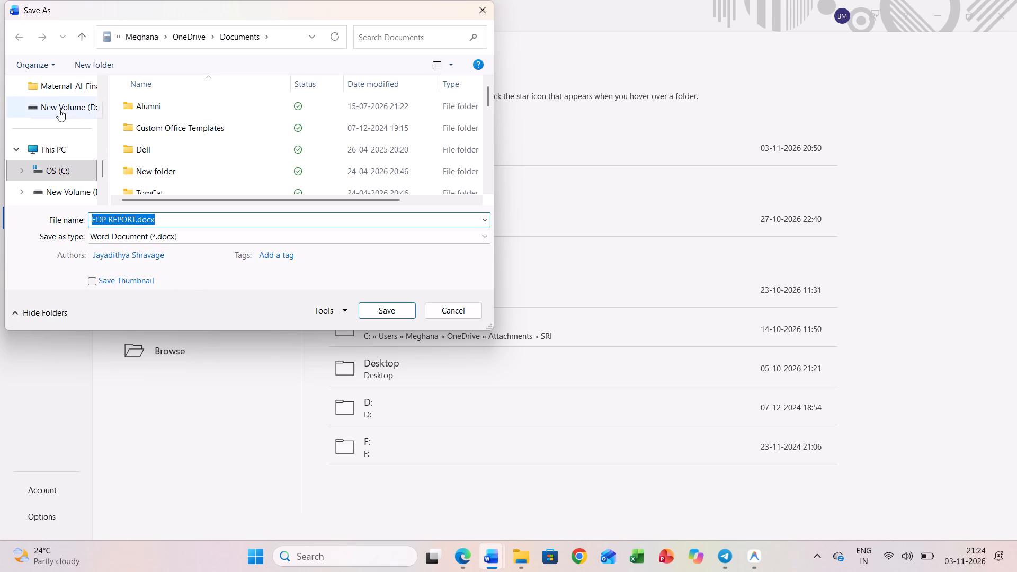
scroll(59, 110, up, 10)
scroll(55, 142, down, 1)
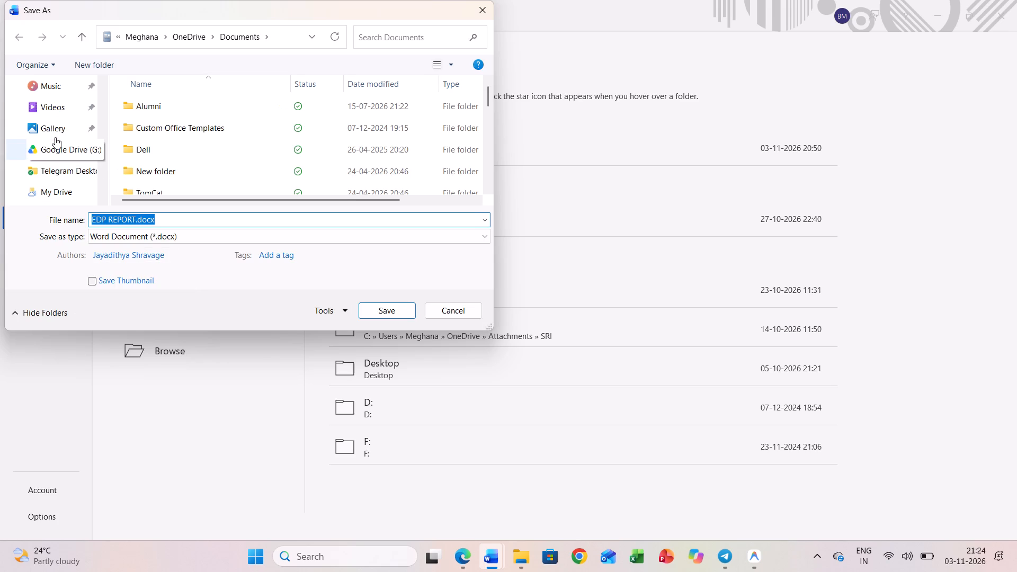
scroll(54, 110, up, 1)
click(53, 167)
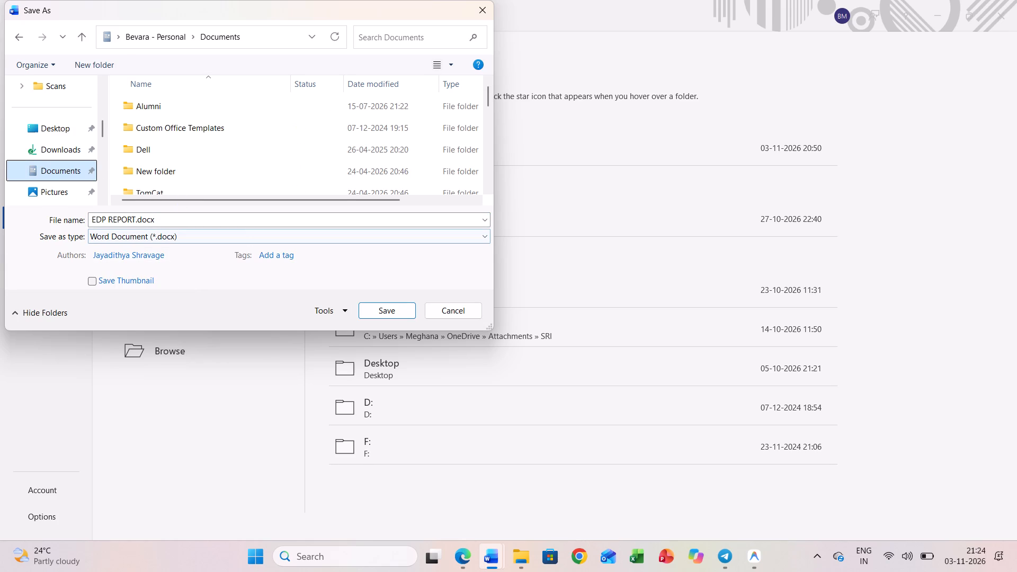
click(206, 234)
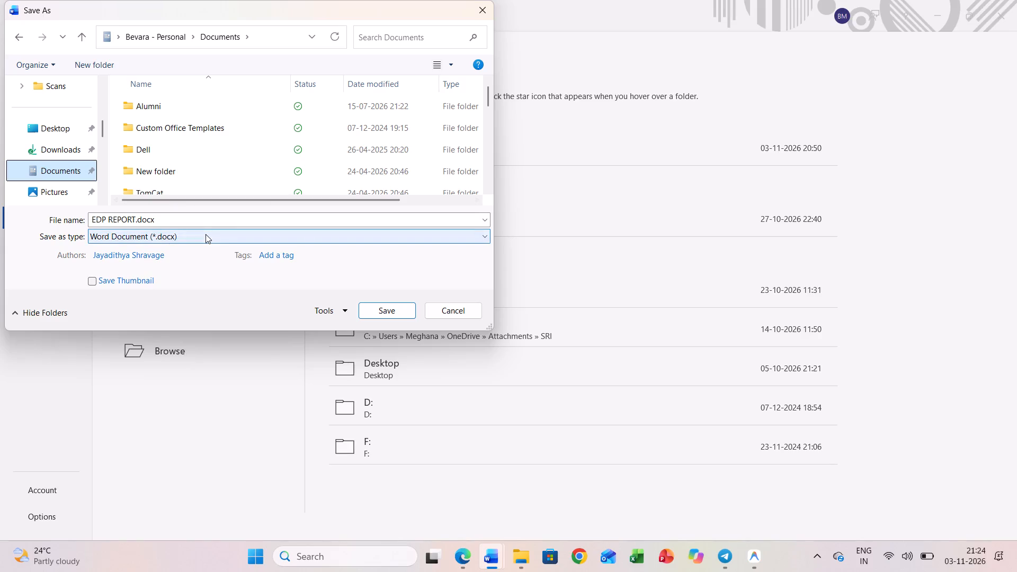
click(162, 310)
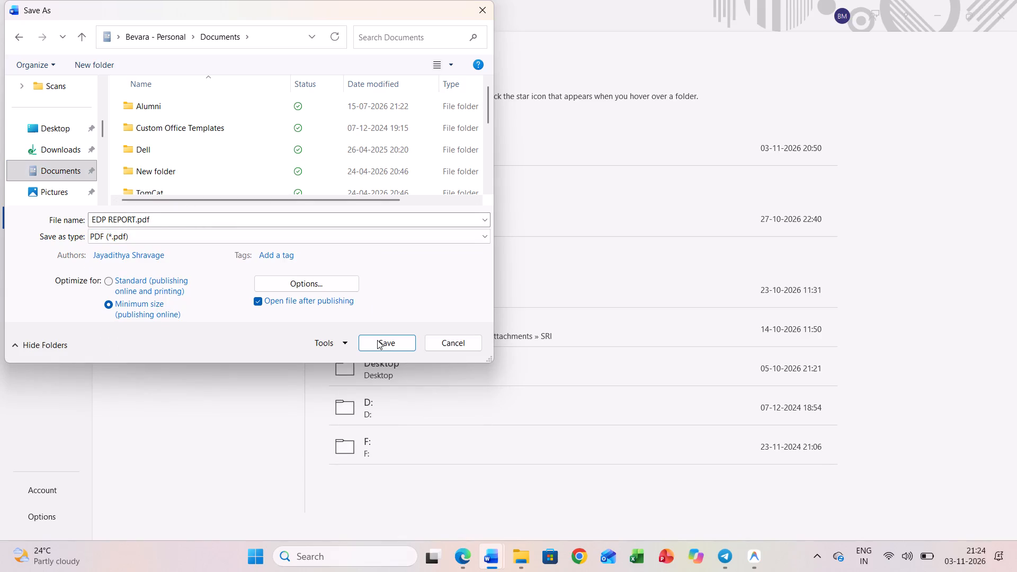
Publish the report as EDP REPORT.pdf in the Documents folder, optimized for minimum size and opened after publishing.
click(372, 348)
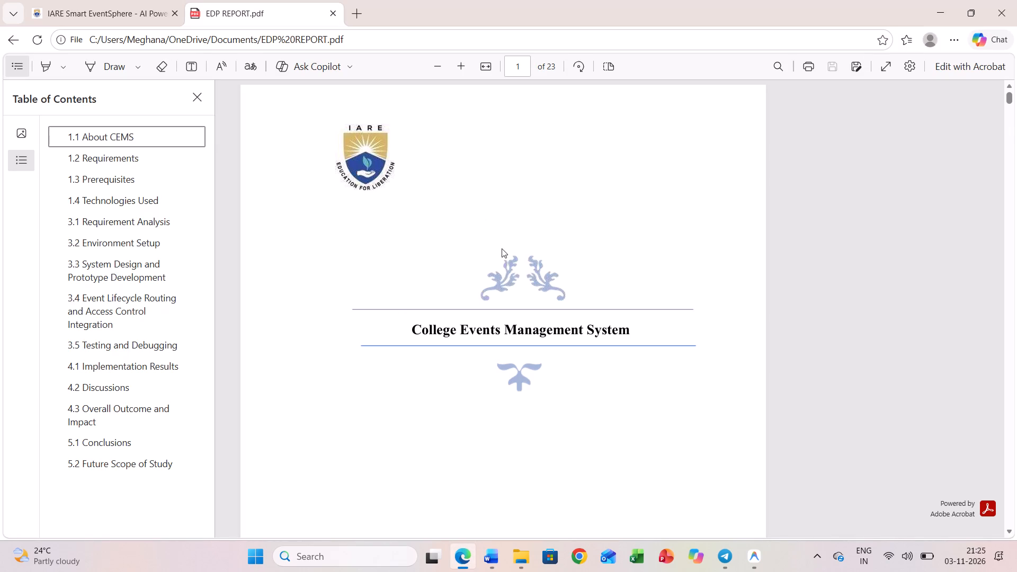
Look through the published EDP REPORT.pdf from the cover page to the references on the last page, and close the window.
scroll(549, 342, down, 11)
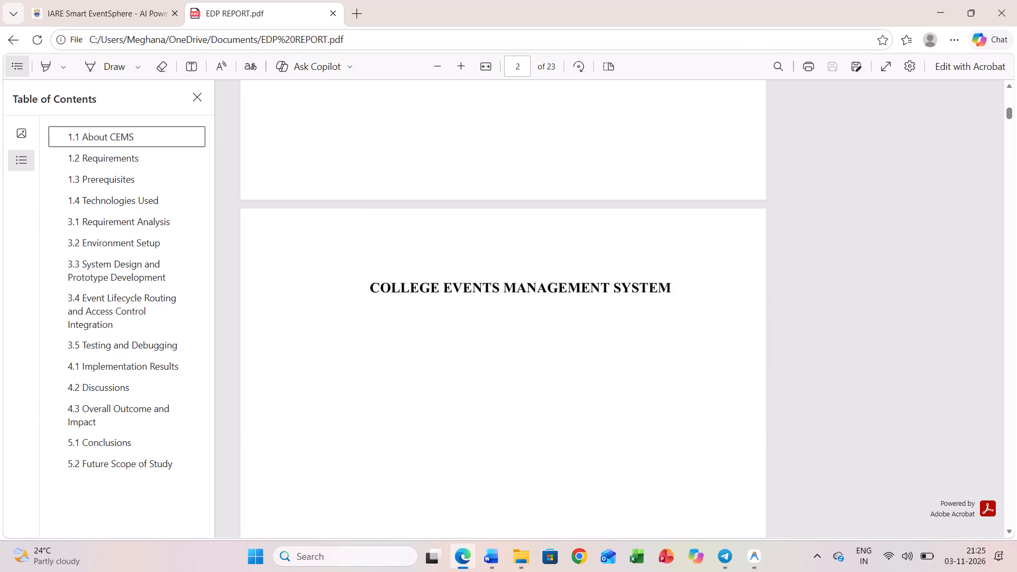
scroll(549, 342, down, 20)
scroll(549, 342, down, 14)
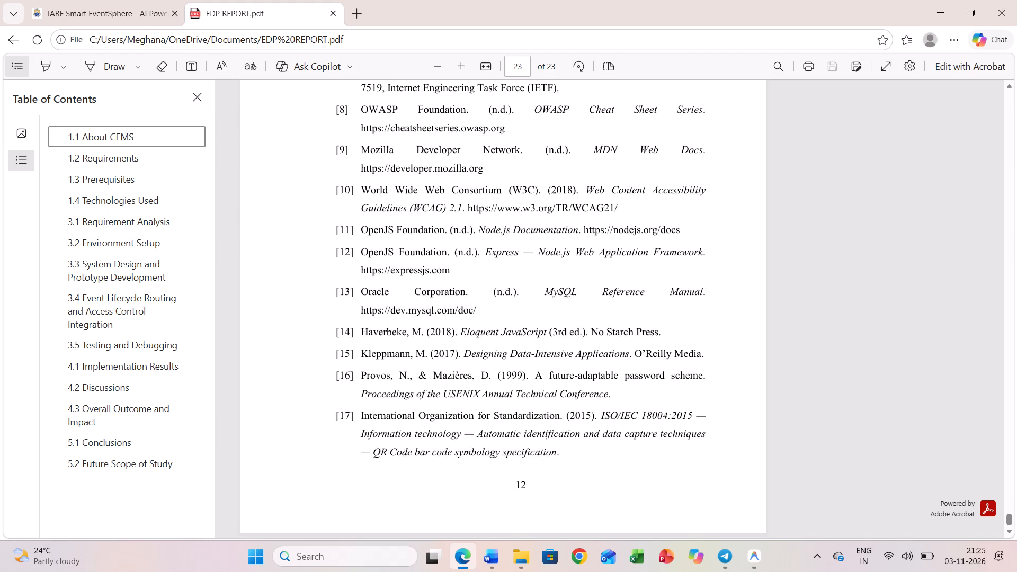
scroll(549, 342, up, 2)
click(1015, 1)
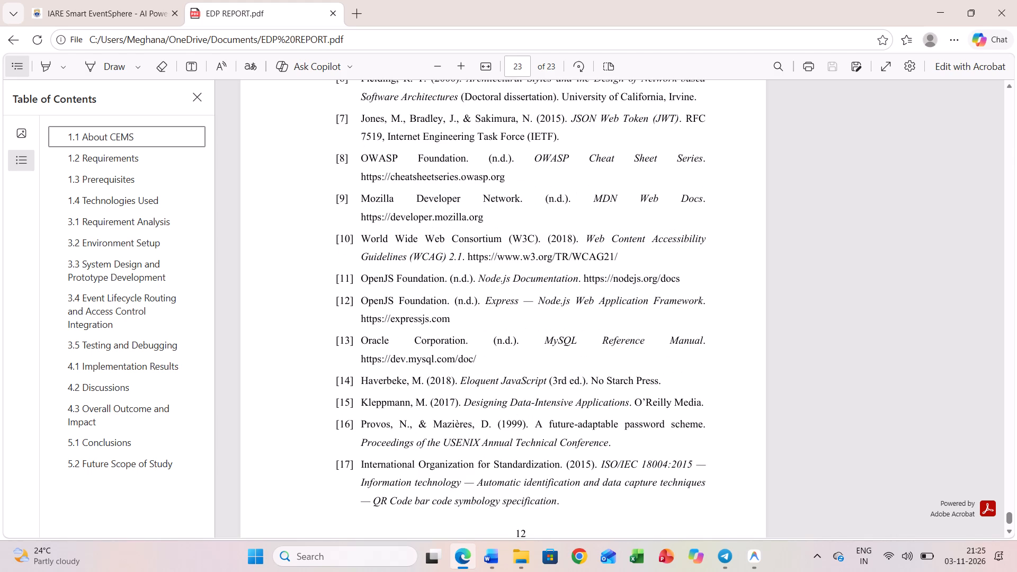
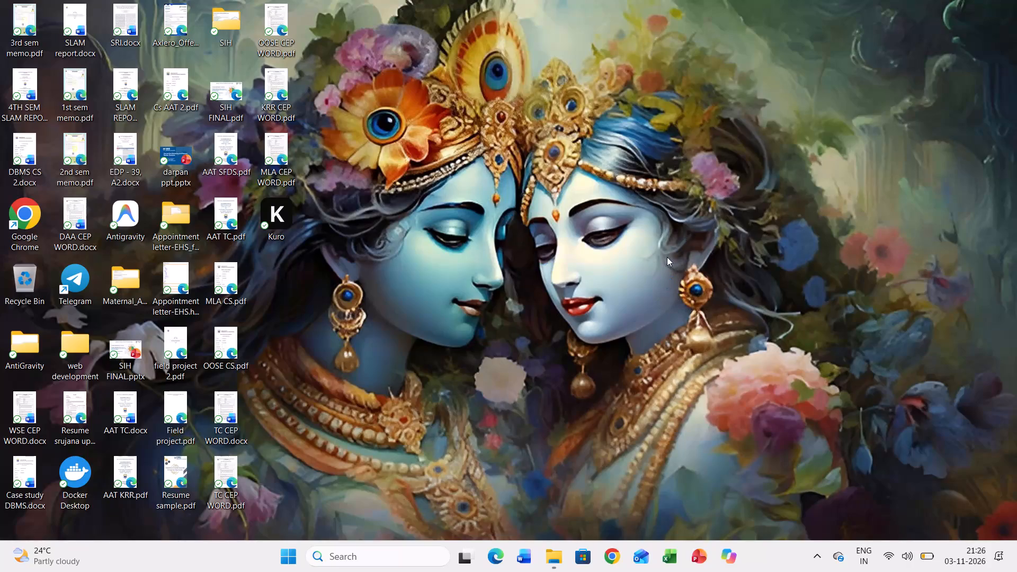
Launch Google Chrome from the desktop.
click(699, 149)
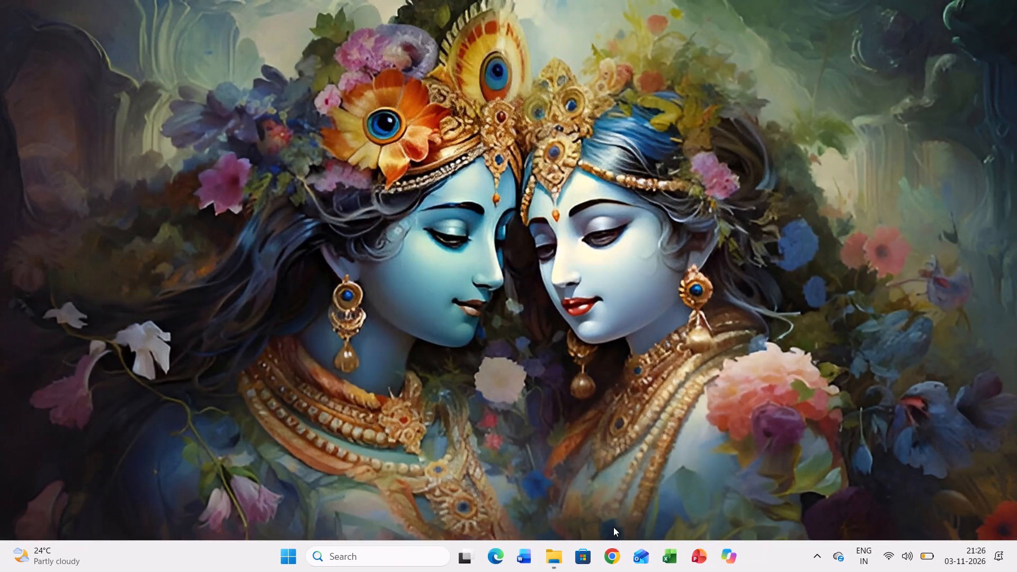
click(609, 556)
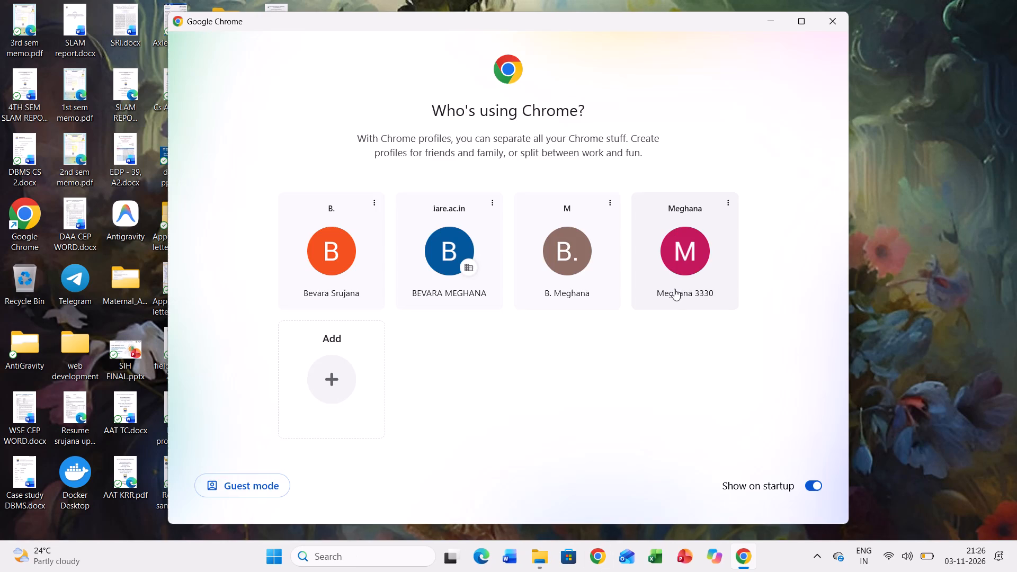
Open Chrome with the pink M profile and review the Semester 5 internal assessment and laboratory marks on the college portal.
click(731, 256)
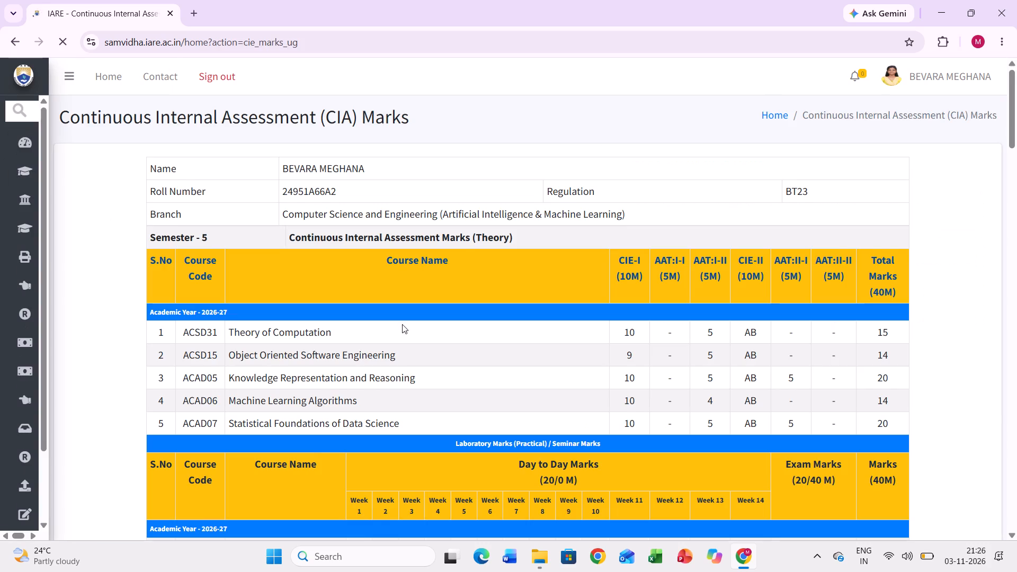
scroll(402, 324, down, 2)
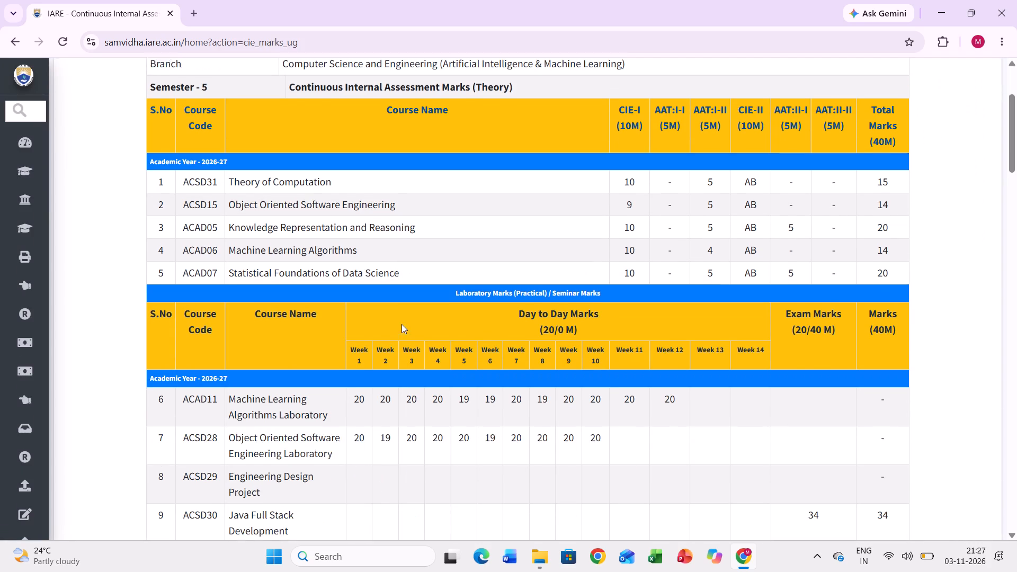
scroll(402, 324, down, 2)
scroll(402, 324, up, 4)
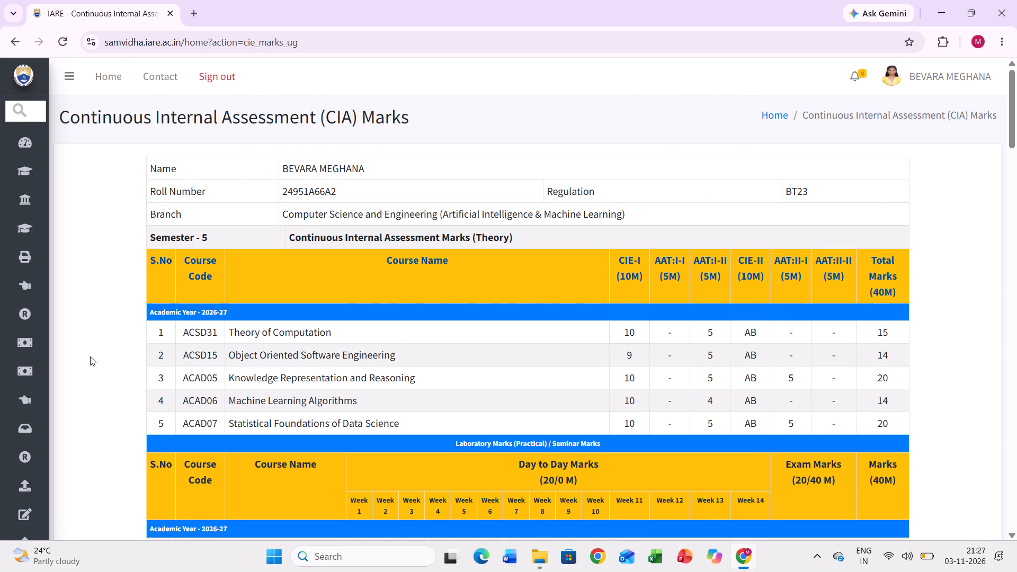
Expand the college portal's Uploads section, look through its upload options, and close the browser.
scroll(28, 410, down, 4)
click(68, 479)
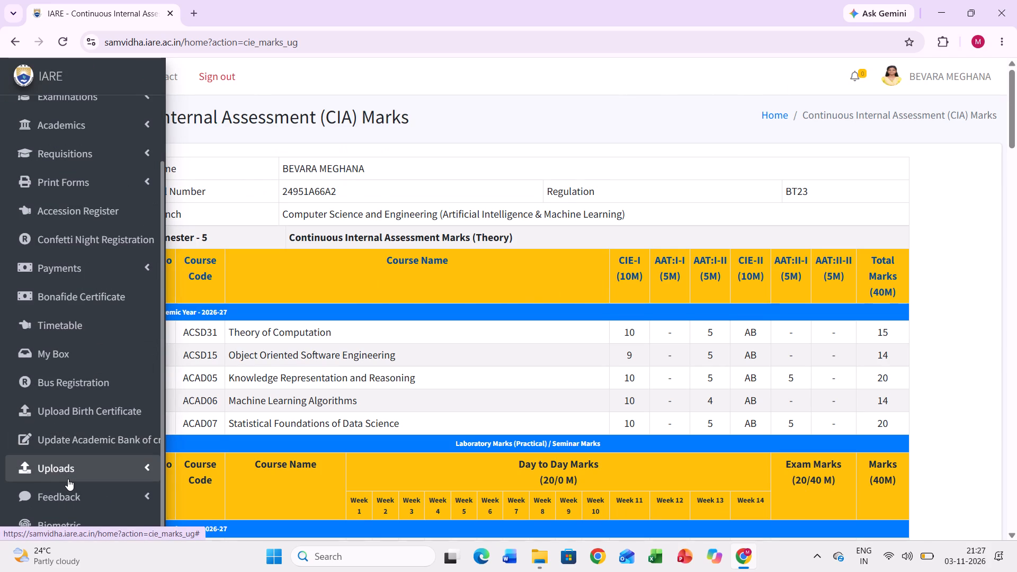
scroll(68, 479, down, 4)
scroll(68, 479, up, 1)
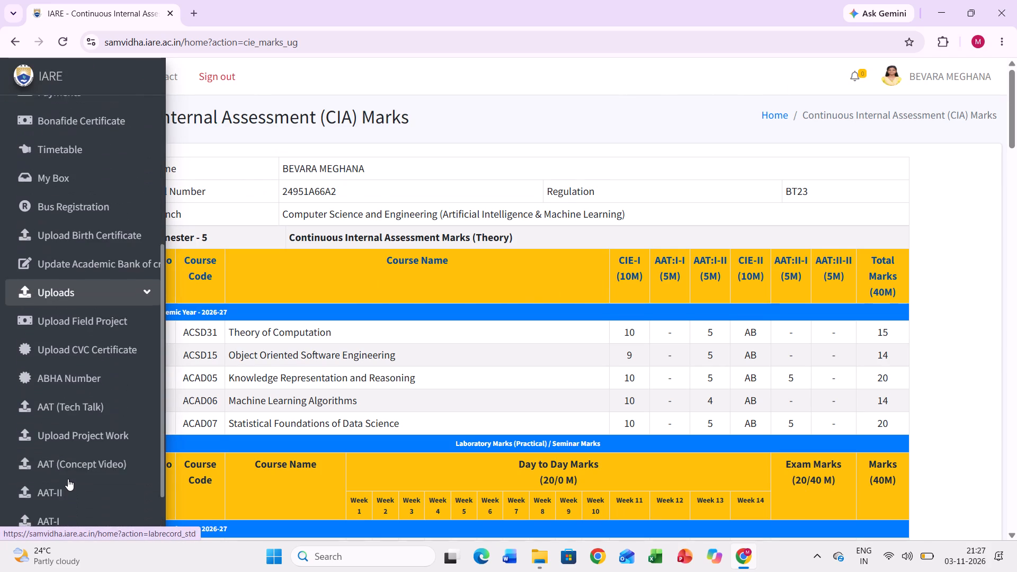
scroll(68, 479, up, 1)
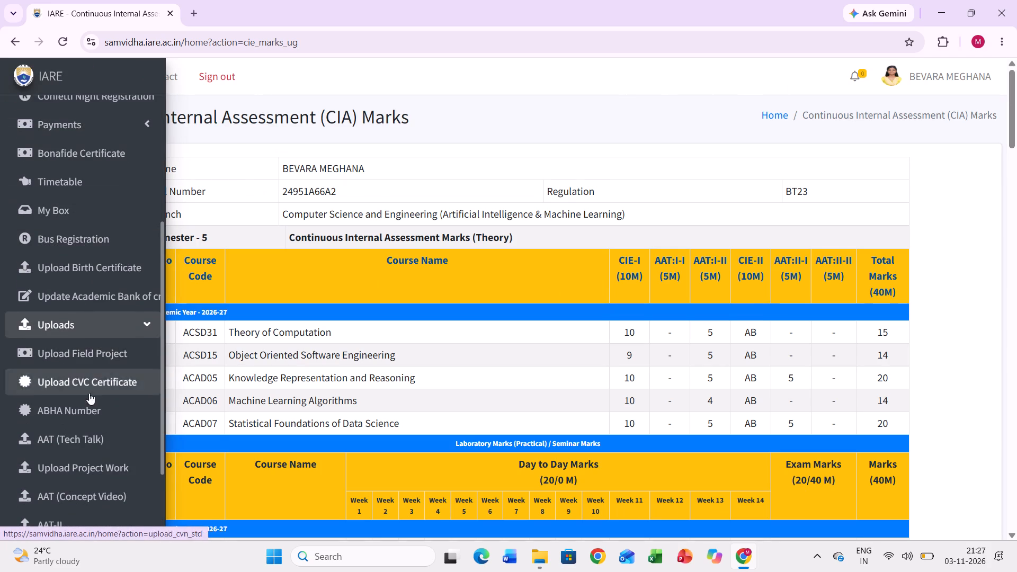
scroll(108, 212, up, 2)
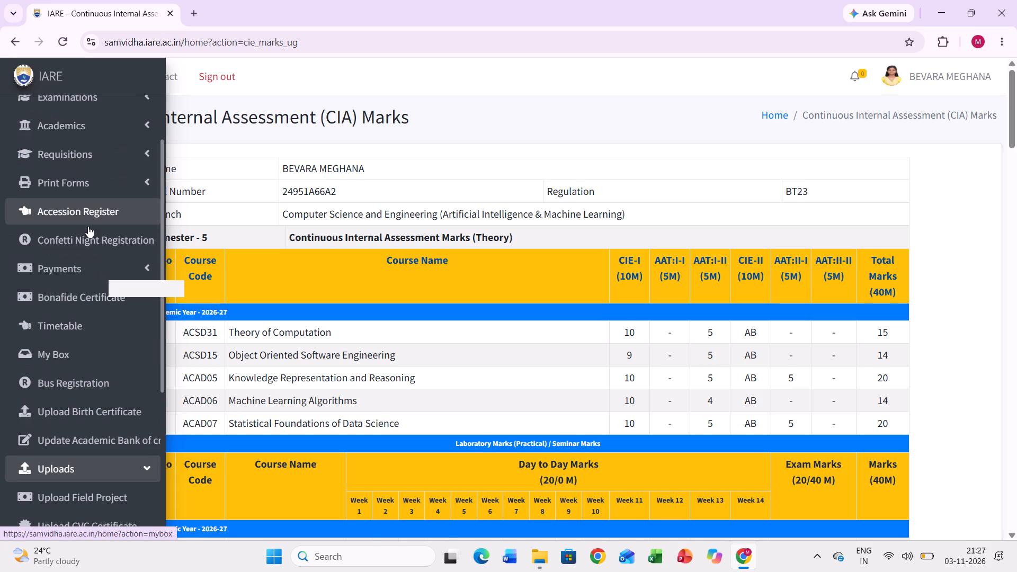
click(1002, 14)
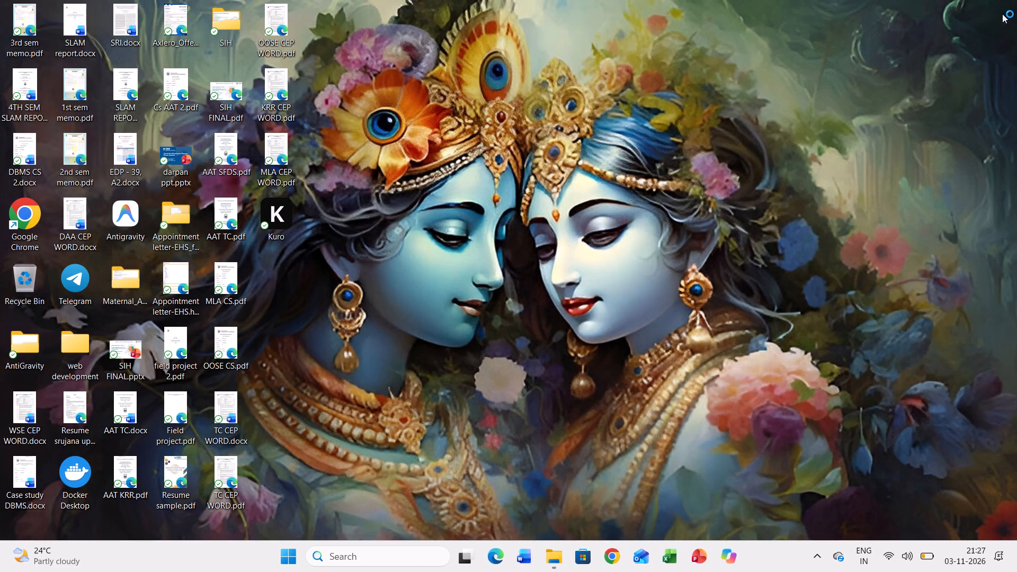
Refresh the desktop.
right_click(754, 217)
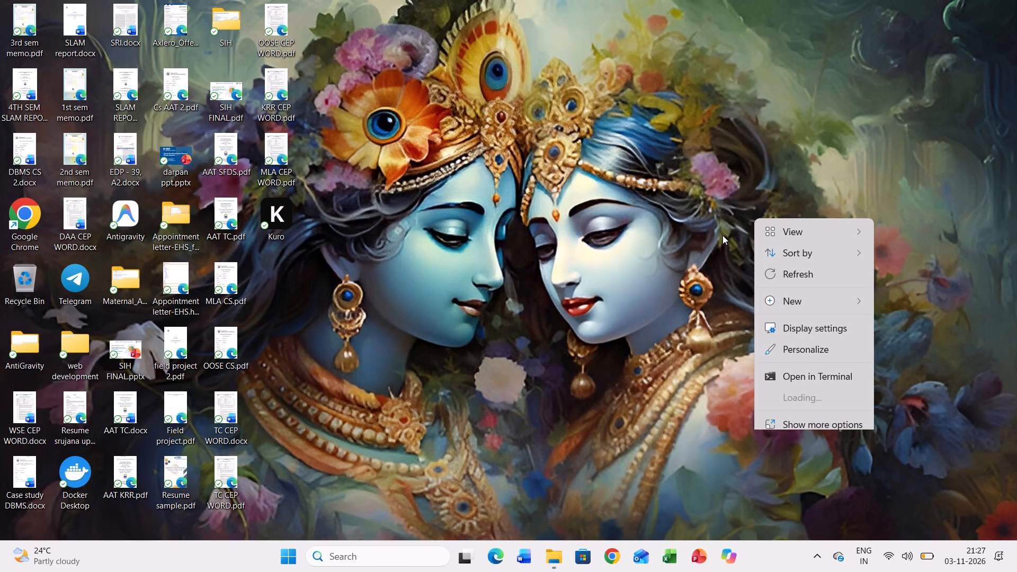
click(769, 269)
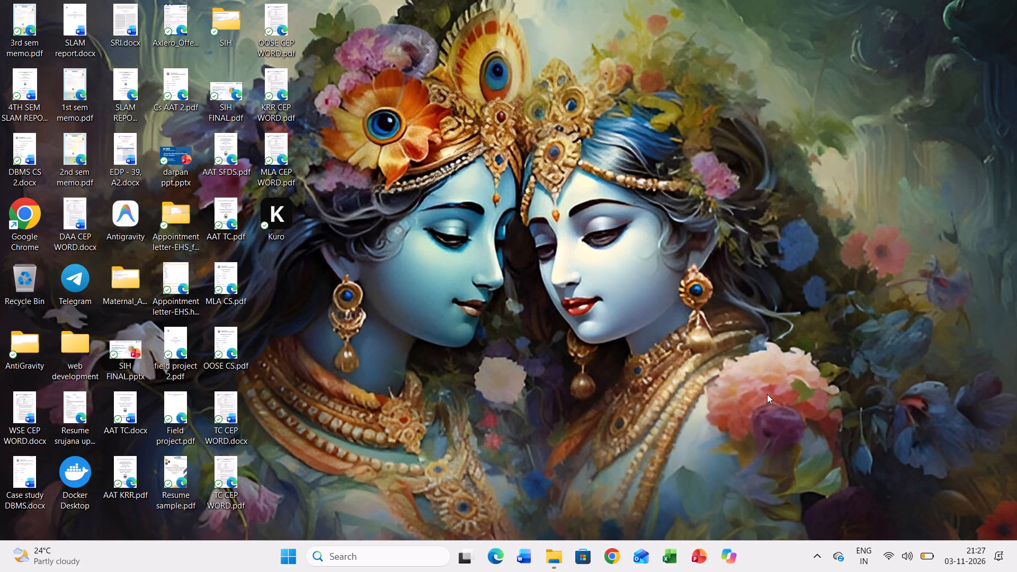
Shut down the computer.
key(alt+F4)
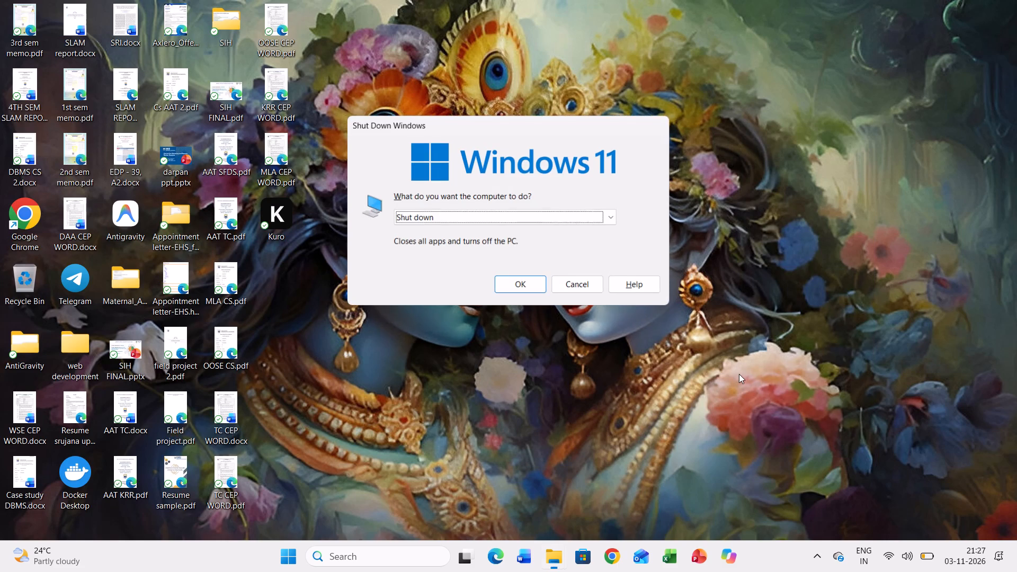
click(536, 288)
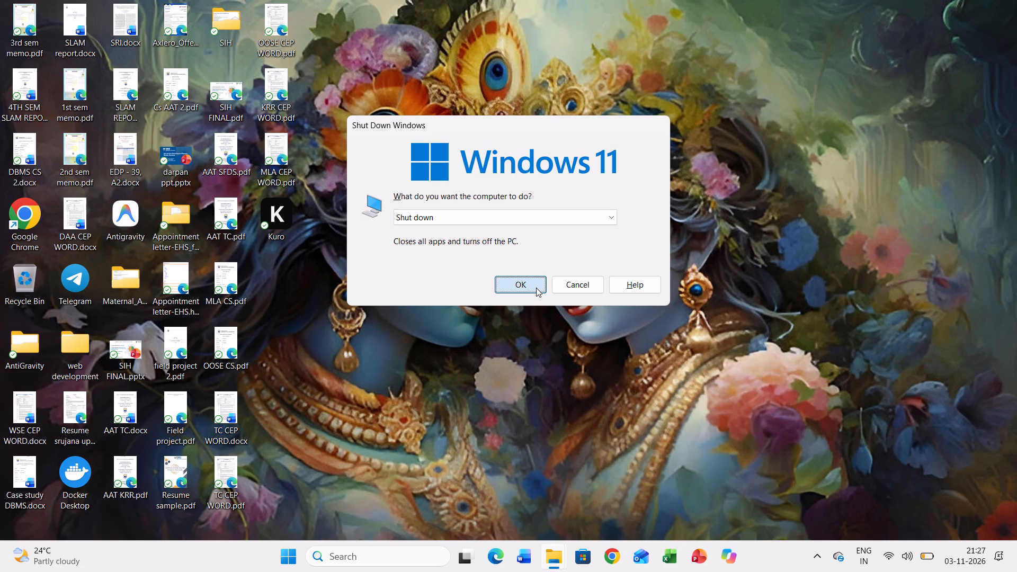